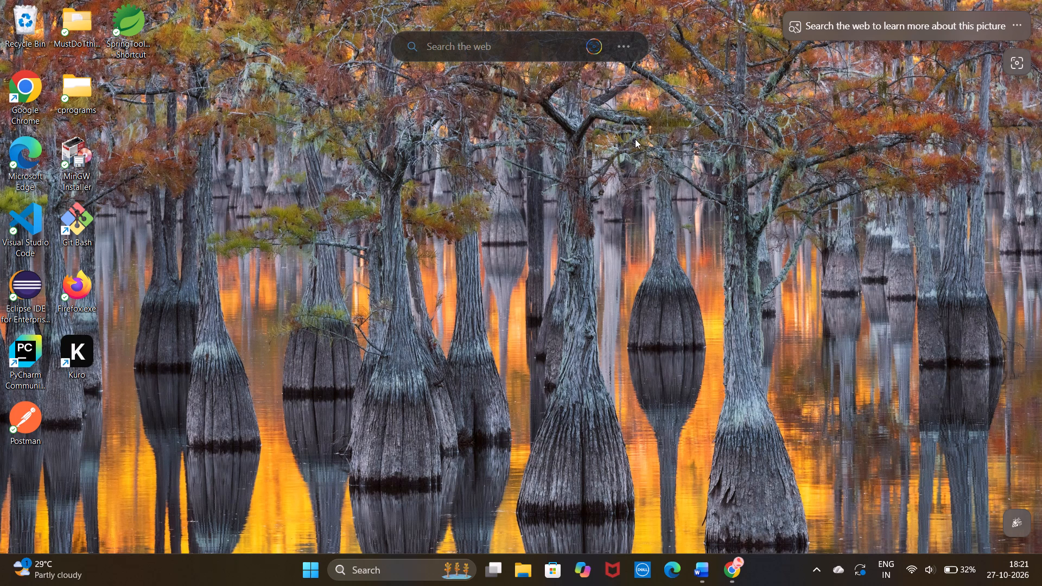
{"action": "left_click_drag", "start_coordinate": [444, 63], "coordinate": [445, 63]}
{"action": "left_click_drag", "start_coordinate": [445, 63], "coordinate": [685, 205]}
{"action": "left_click", "coordinate": [736, 570]}
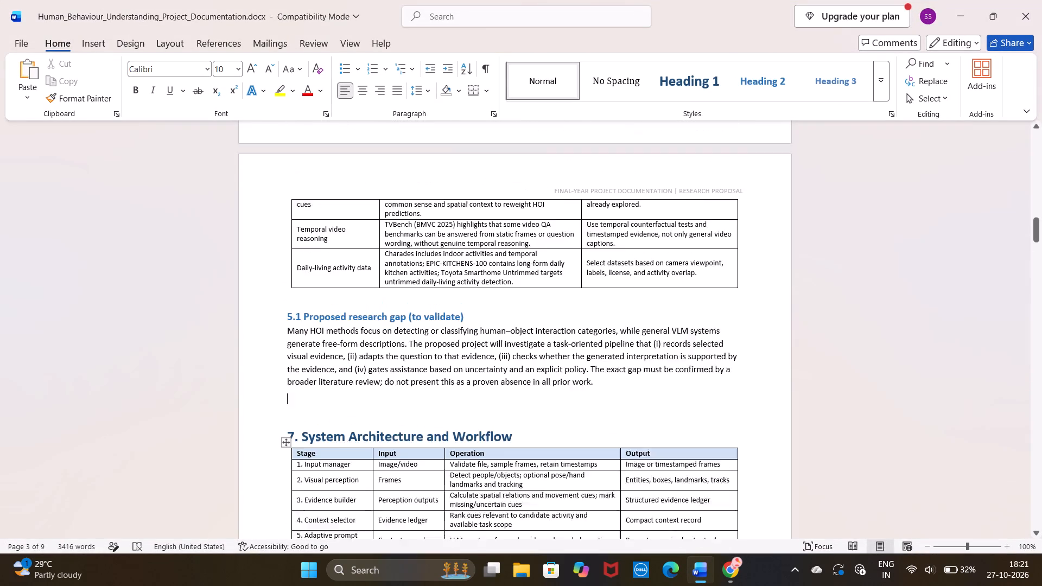
{"action": "scroll", "coordinate": [555, 402], "scroll_direction": "up", "scroll_amount": 16}
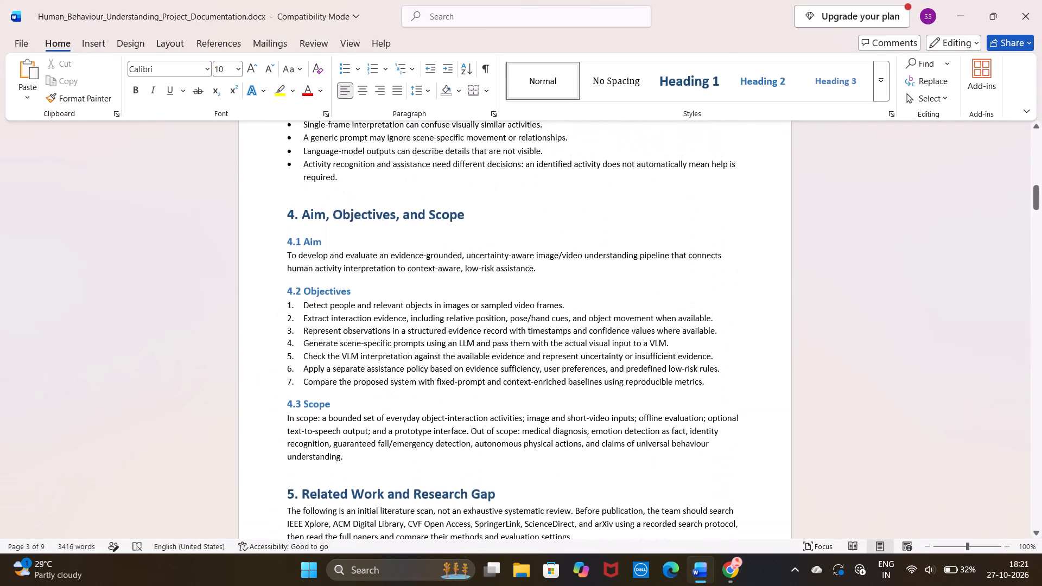
{"action": "scroll", "coordinate": [411, 323], "scroll_direction": "down", "scroll_amount": 16}
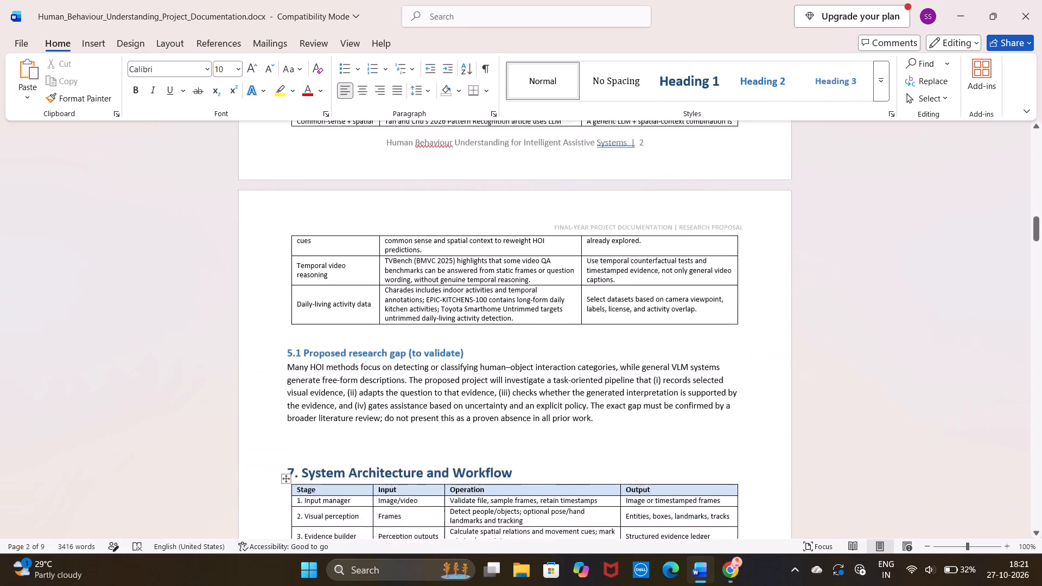
{"action": "scroll", "coordinate": [411, 323], "scroll_direction": "down", "scroll_amount": 8}
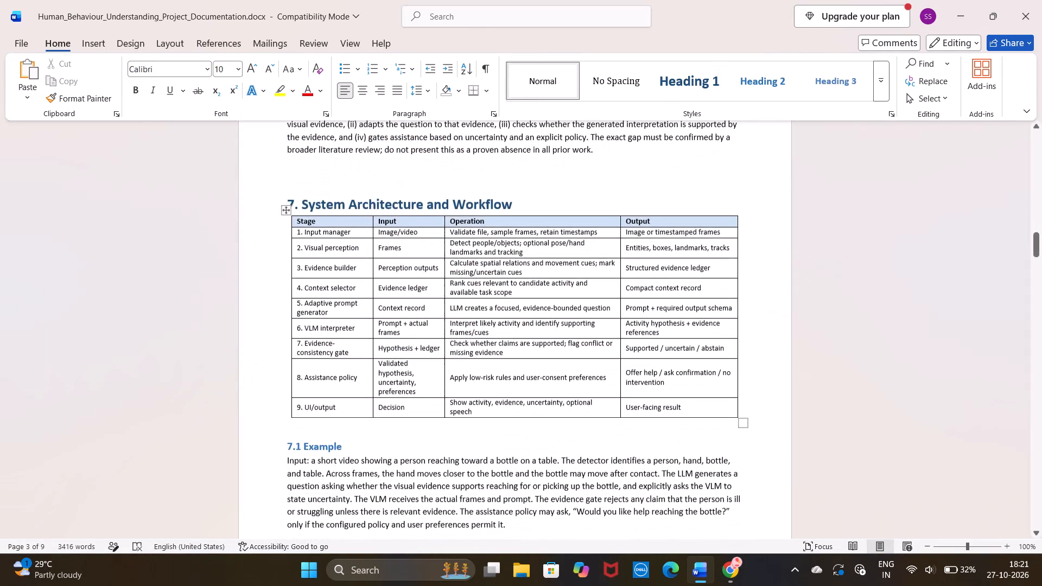
{"action": "scroll", "coordinate": [411, 323], "scroll_direction": "up", "scroll_amount": 3}
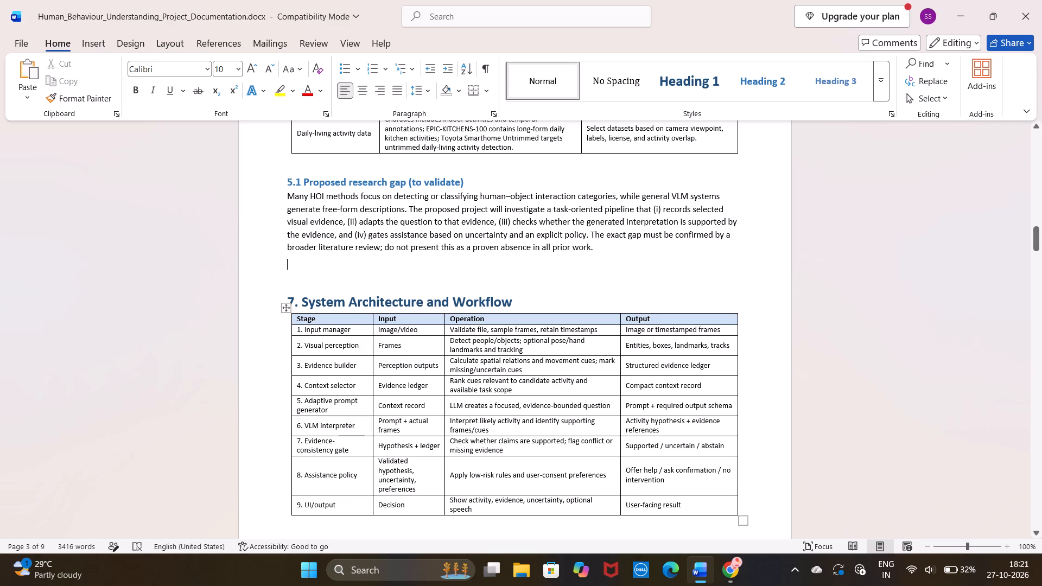
{"action": "key", "text": "ctrl+v"}
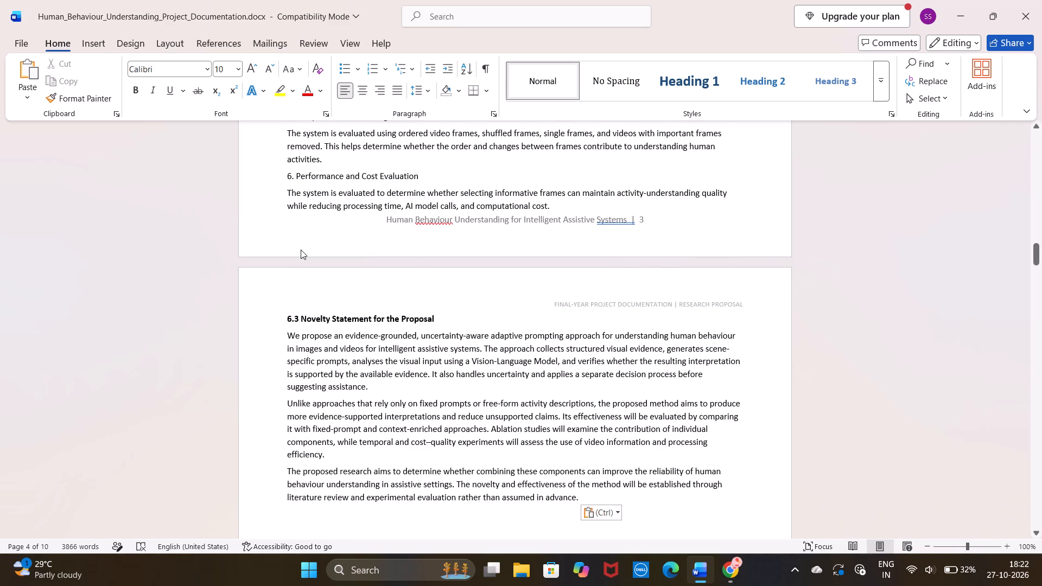
Format the pasted heading "6. Proposed Novelty and Contributions" with the blue theme font colour and size 14.
{"action": "scroll", "coordinate": [340, 303], "scroll_direction": "up", "scroll_amount": 10}
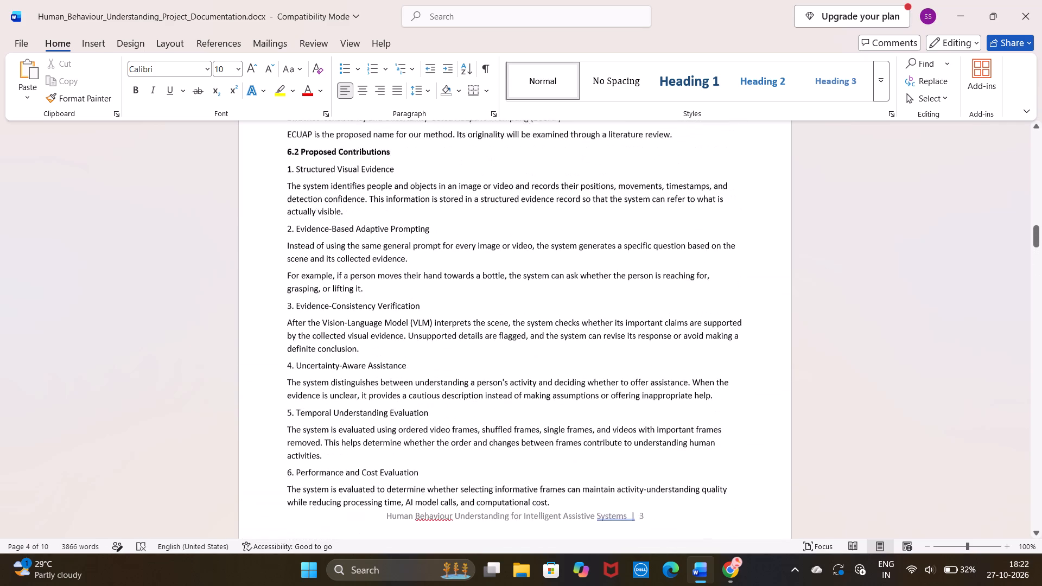
{"action": "scroll", "coordinate": [354, 299], "scroll_direction": "up", "scroll_amount": 4}
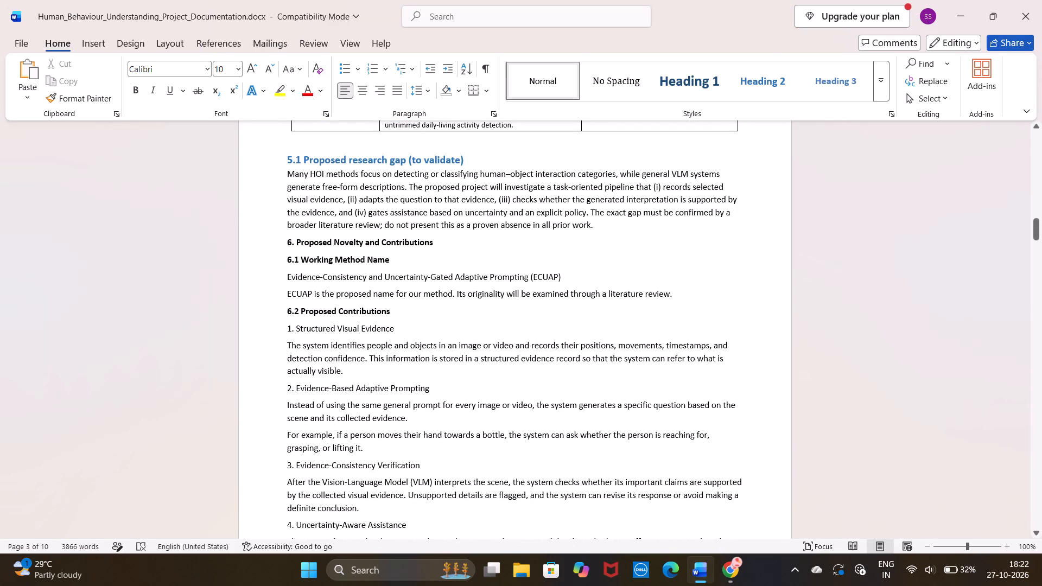
{"action": "left_click_drag", "start_coordinate": [442, 245], "coordinate": [281, 249]}
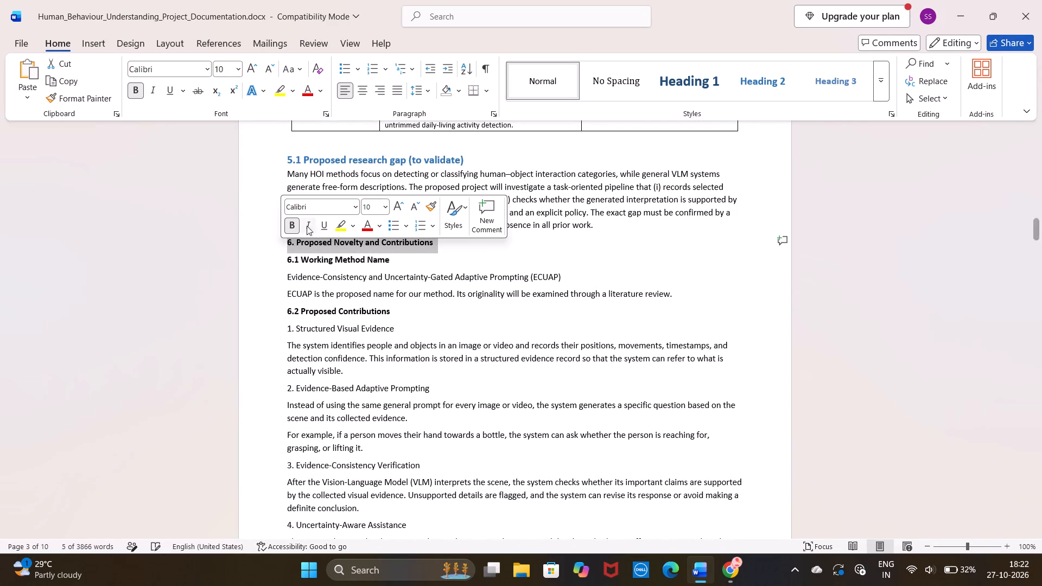
{"action": "left_click", "coordinate": [380, 224]}
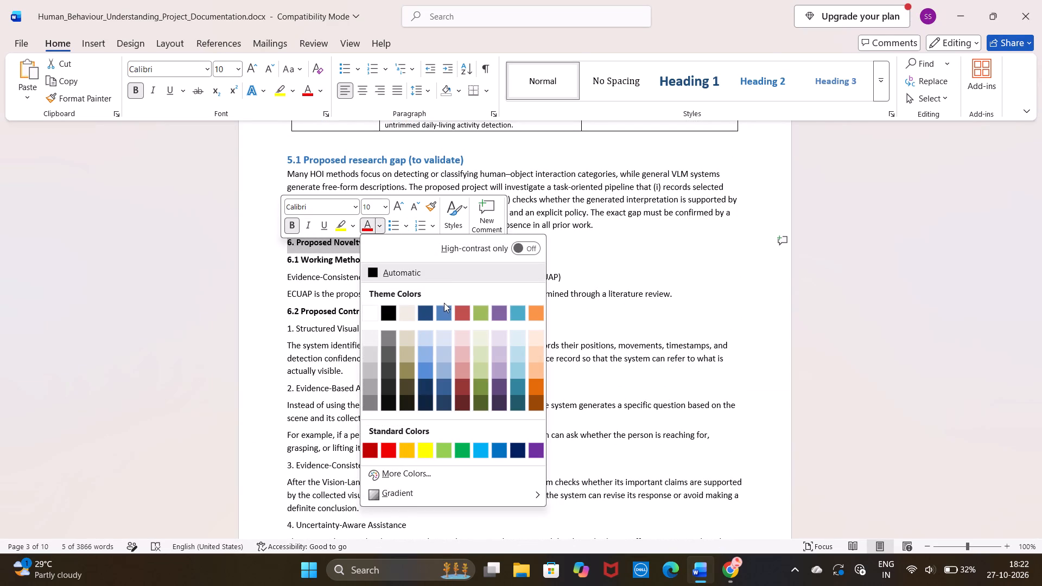
{"action": "left_click", "coordinate": [444, 309]}
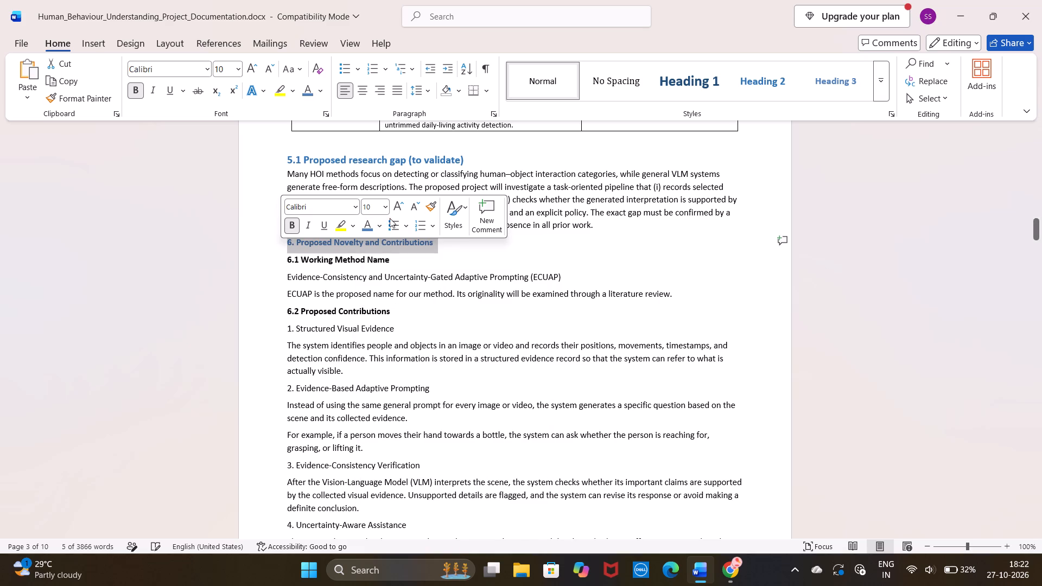
{"action": "left_click", "coordinate": [384, 207]}
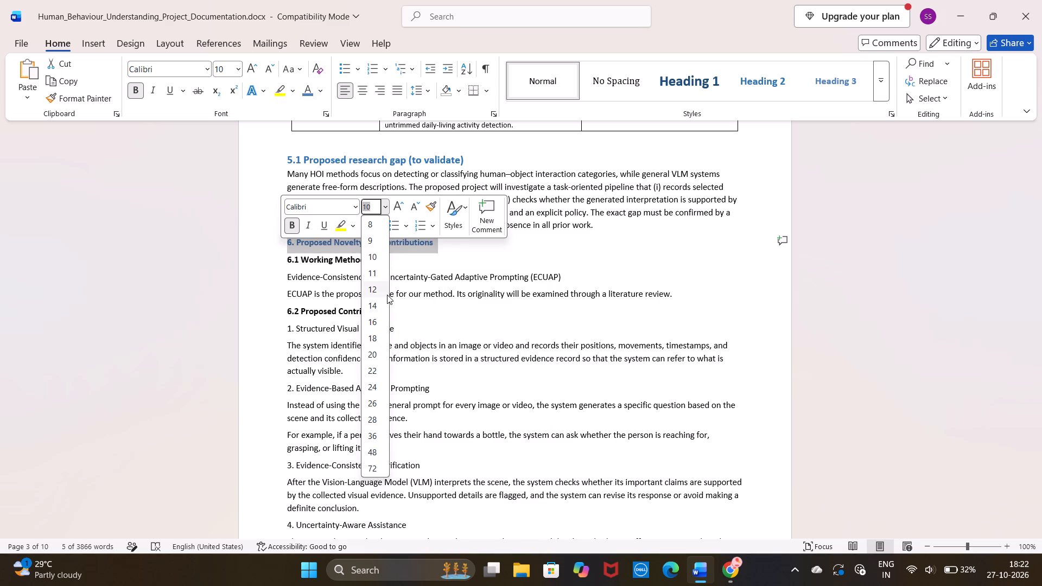
{"action": "left_click", "coordinate": [380, 299]}
{"action": "left_click", "coordinate": [415, 301]}
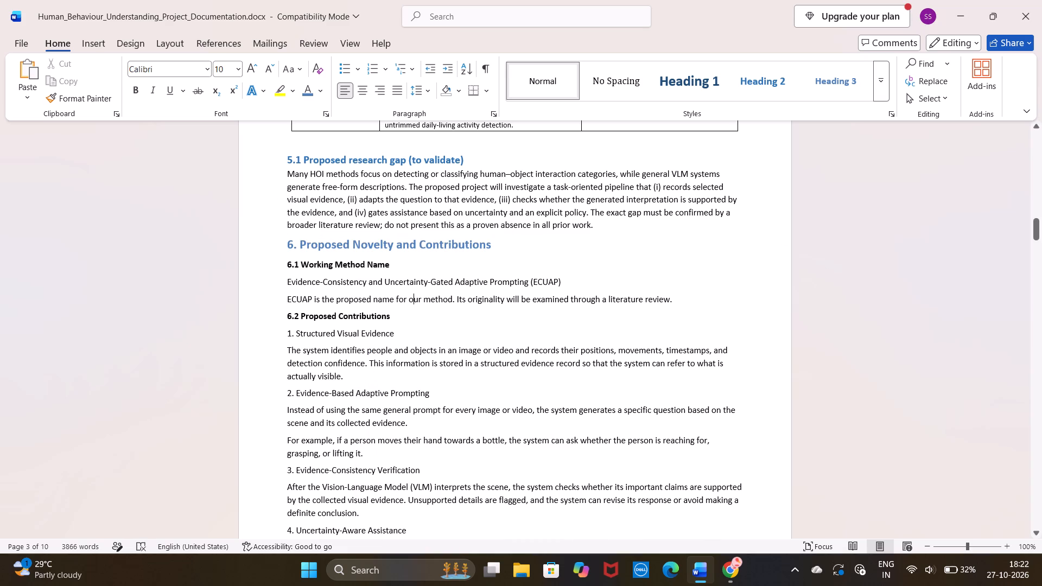
Apply the same blue font colour to the subheadings 6.2 Proposed Contributions, 6.1 Working Method Name and 6.3 Novelty Statement for the Proposal.
{"action": "left_click_drag", "start_coordinate": [398, 317], "coordinate": [349, 320]}
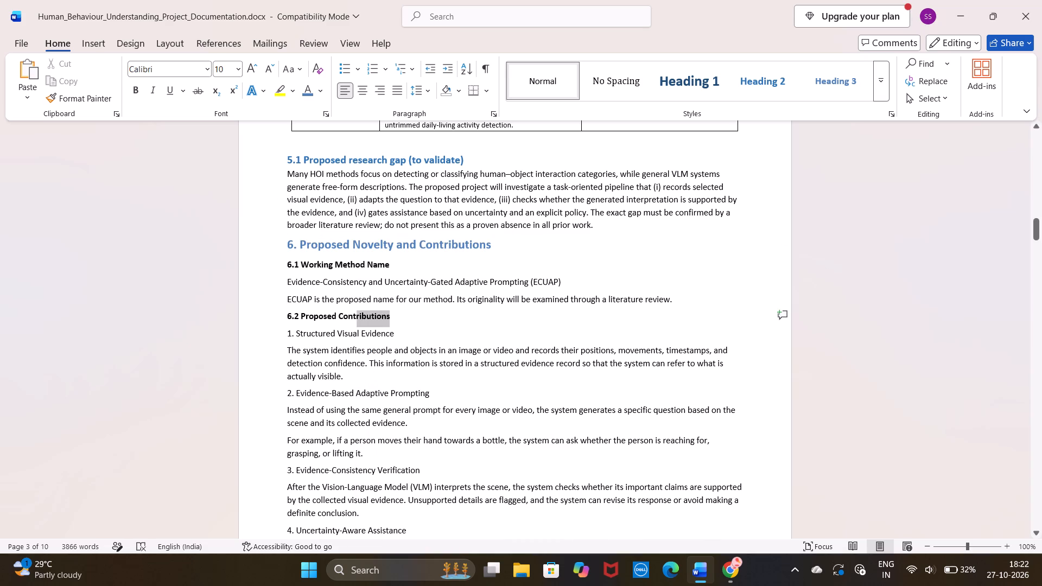
{"action": "left_click_drag", "start_coordinate": [349, 320], "coordinate": [285, 317]}
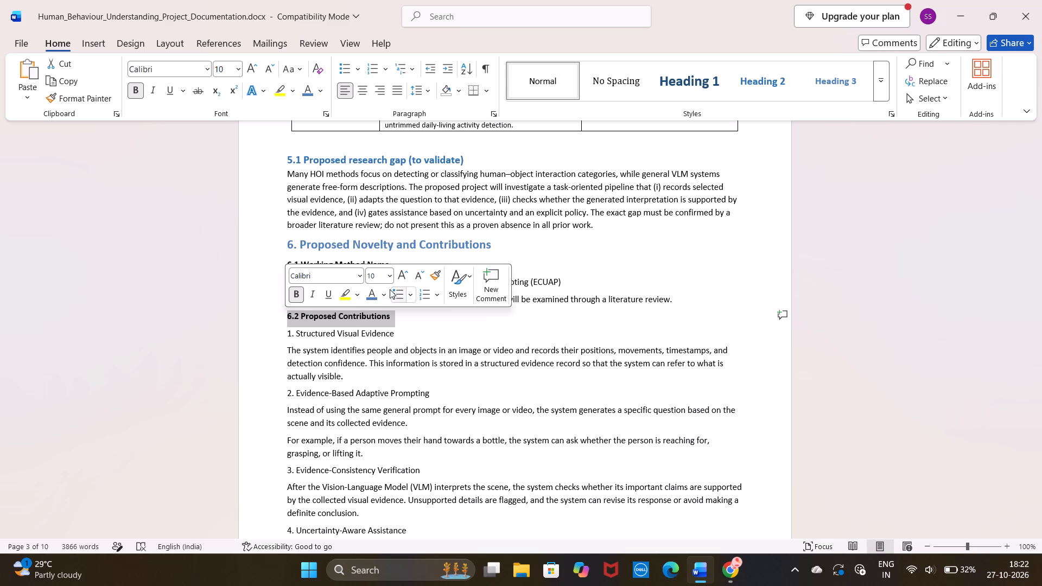
{"action": "left_click", "coordinate": [373, 297]}
{"action": "left_click", "coordinate": [381, 331]}
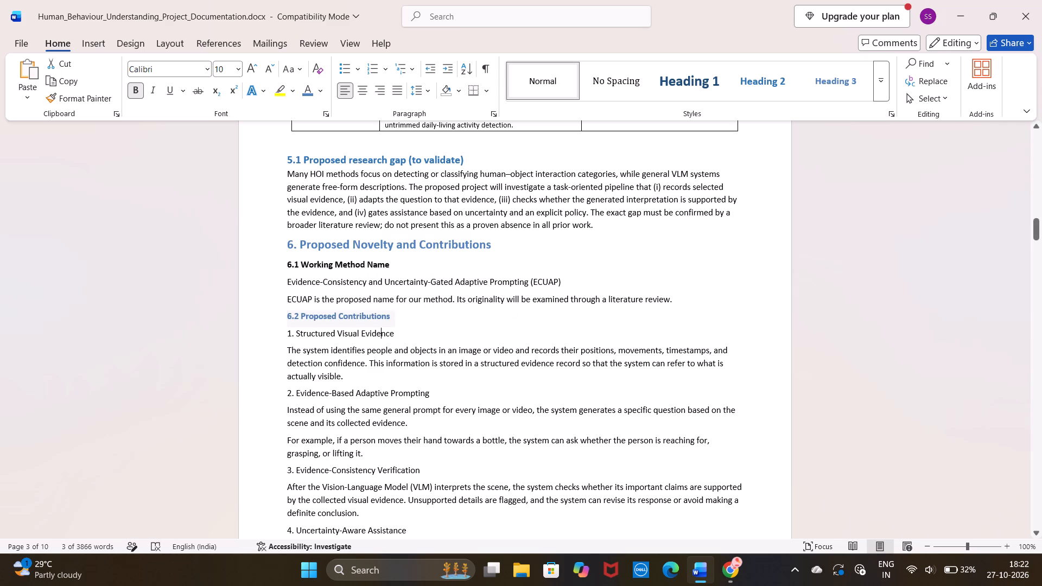
{"action": "left_click_drag", "start_coordinate": [390, 265], "coordinate": [278, 265]}
{"action": "left_click", "coordinate": [360, 243]}
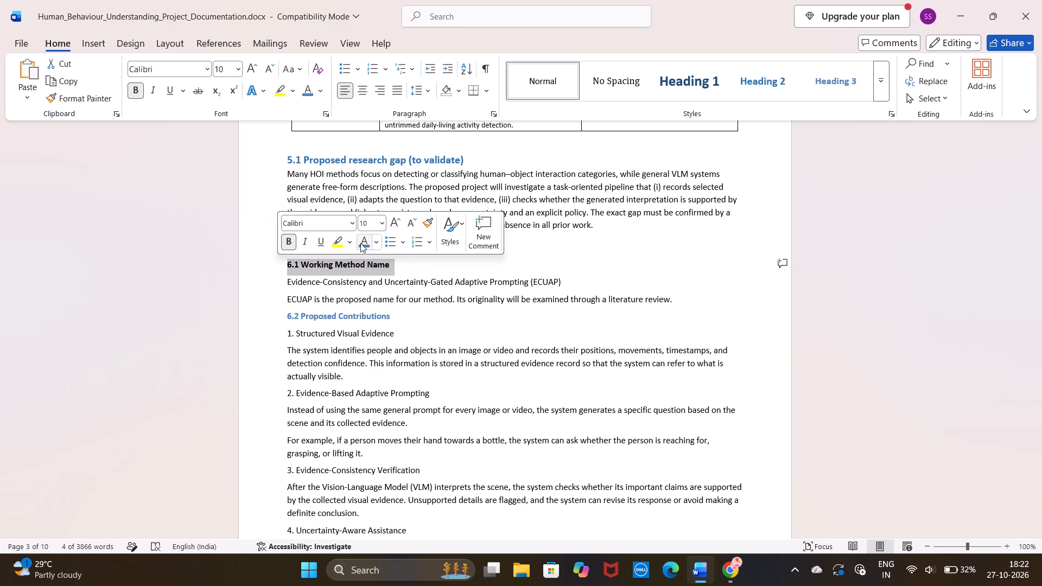
{"action": "scroll", "coordinate": [400, 366], "scroll_direction": "down", "scroll_amount": 6}
{"action": "scroll", "coordinate": [407, 301], "scroll_direction": "down", "scroll_amount": 4}
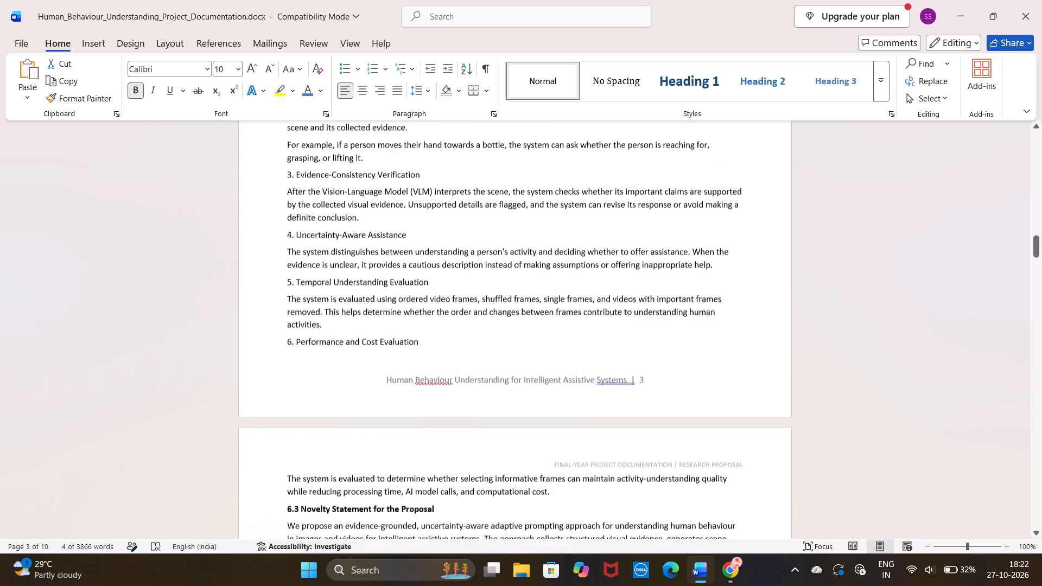
{"action": "scroll", "coordinate": [407, 302], "scroll_direction": "down", "scroll_amount": 4}
{"action": "left_click_drag", "start_coordinate": [453, 348], "coordinate": [333, 349]}
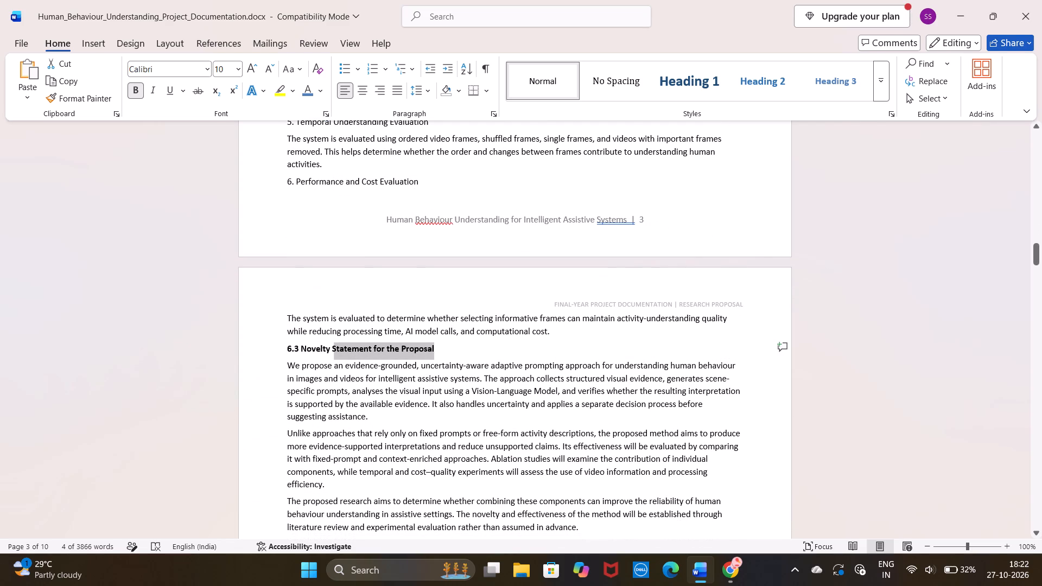
{"action": "left_click_drag", "start_coordinate": [333, 349], "coordinate": [279, 350]}
{"action": "left_click", "coordinate": [368, 326]}
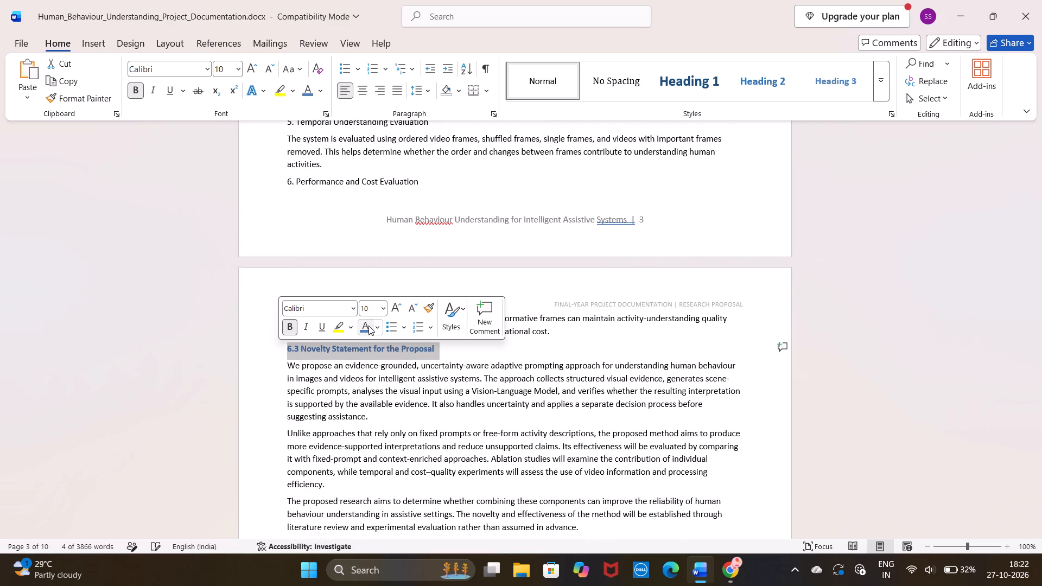
Remove the blank line directly above the heading "7. System Architecture and Workflow".
{"action": "scroll", "coordinate": [378, 379], "scroll_direction": "down", "scroll_amount": 7}
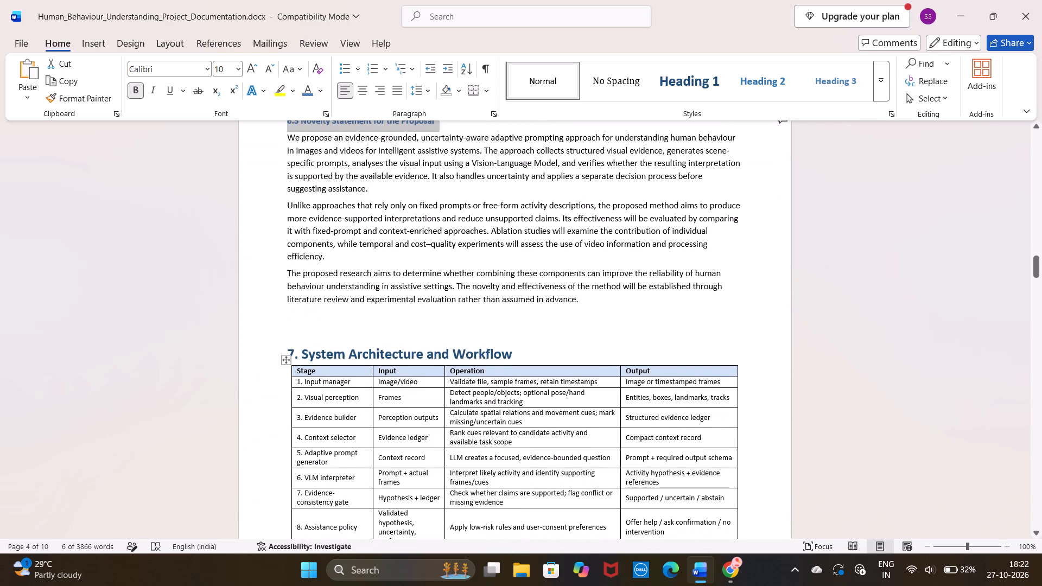
{"action": "left_click", "coordinate": [423, 290]}
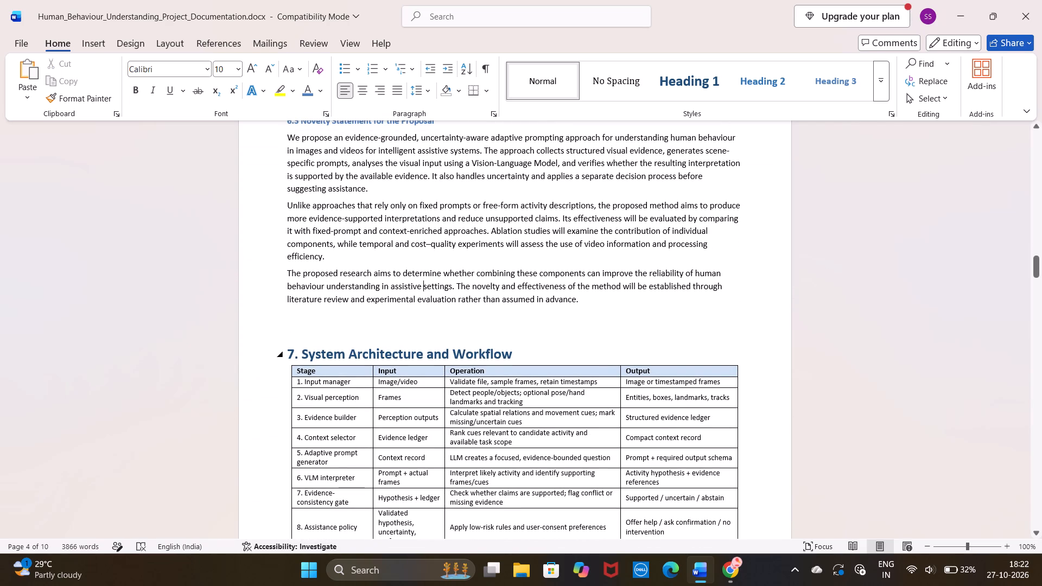
{"action": "left_click", "coordinate": [285, 349]}
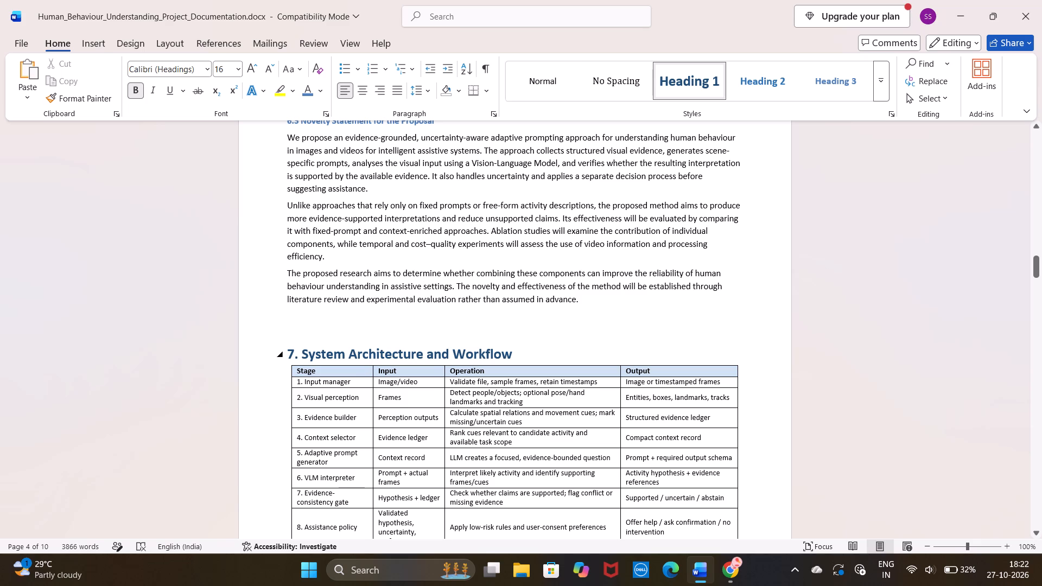
{"action": "key", "text": "BackSpace"}
Review the content and layout of the document from section 7 through section 11.
{"action": "scroll", "coordinate": [285, 349], "scroll_direction": "down", "scroll_amount": 8}
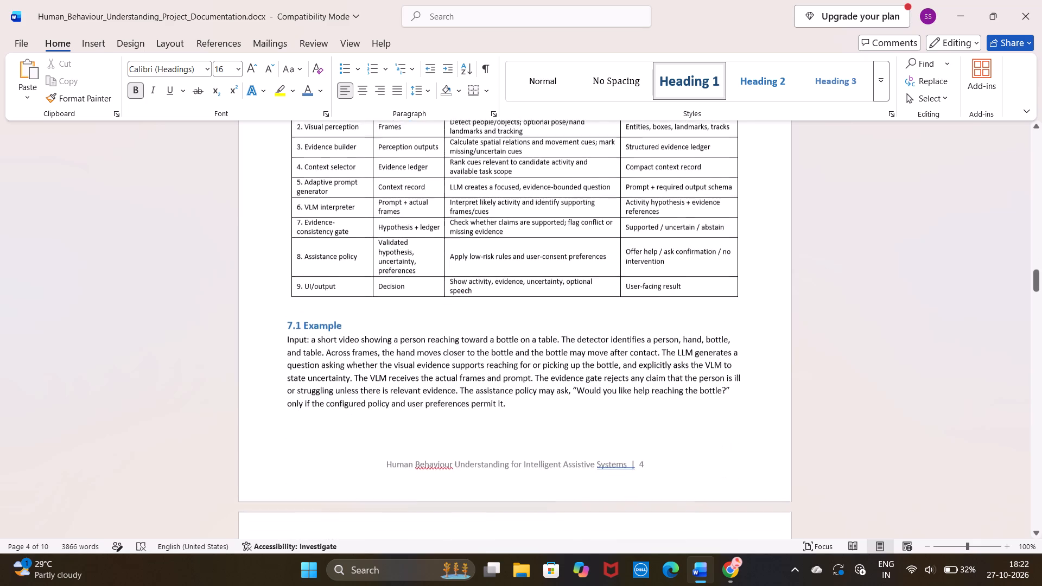
{"action": "scroll", "coordinate": [285, 349], "scroll_direction": "down", "scroll_amount": 15}
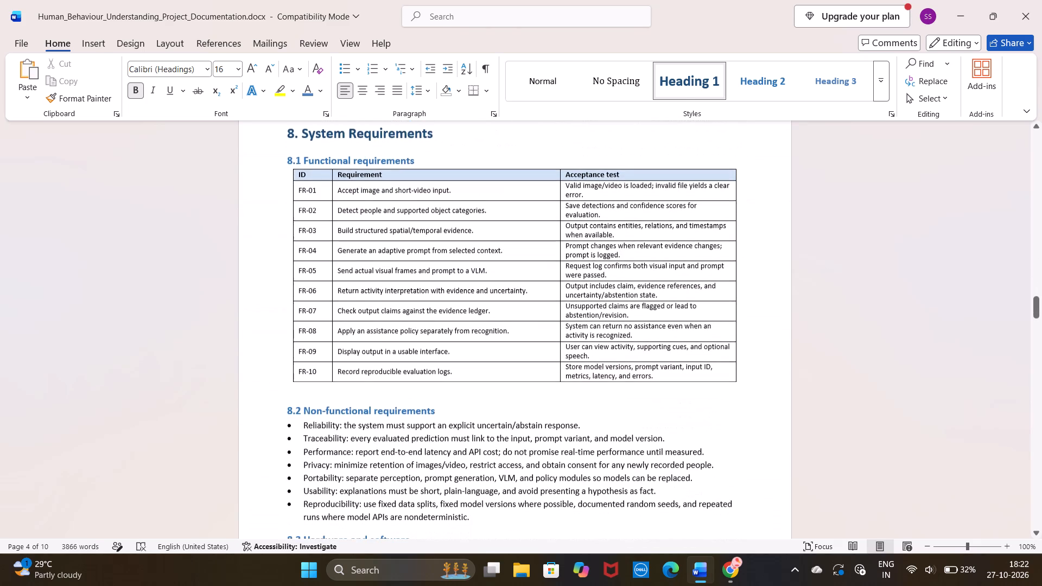
{"action": "scroll", "coordinate": [284, 349], "scroll_direction": "up", "scroll_amount": 10}
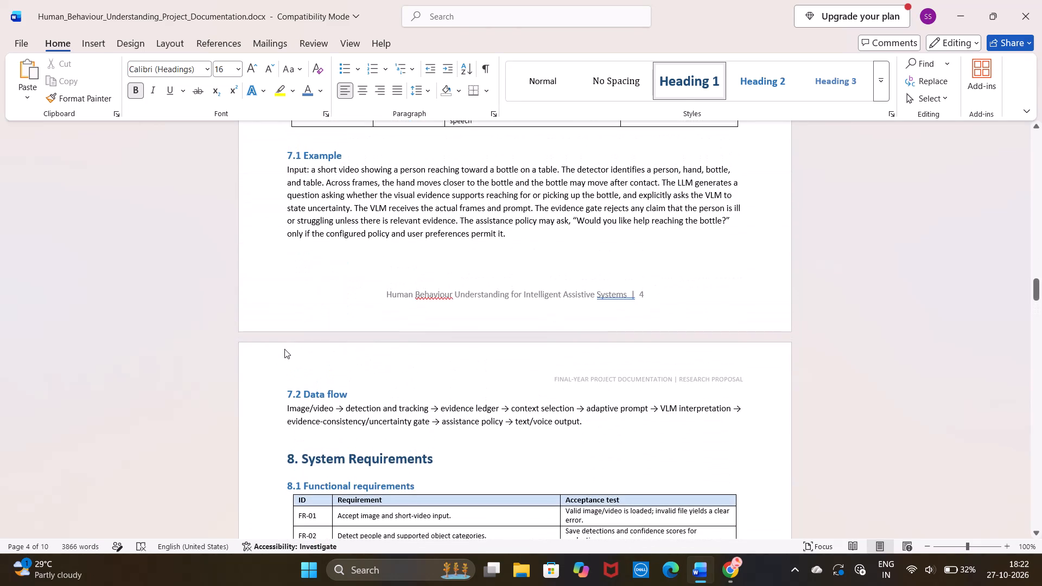
{"action": "scroll", "coordinate": [284, 349], "scroll_direction": "down", "scroll_amount": 15}
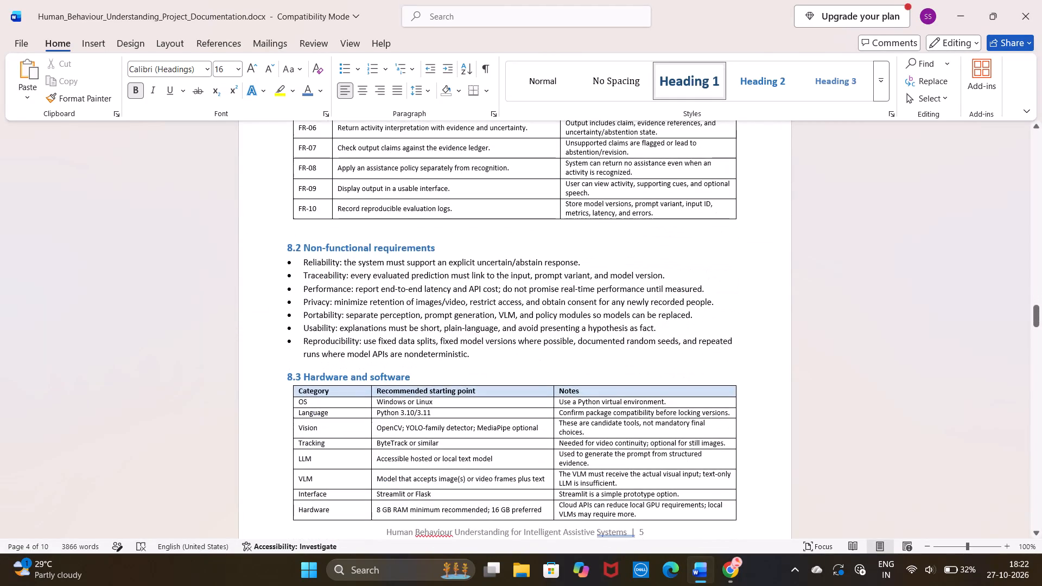
{"action": "scroll", "coordinate": [284, 349], "scroll_direction": "down", "scroll_amount": 15}
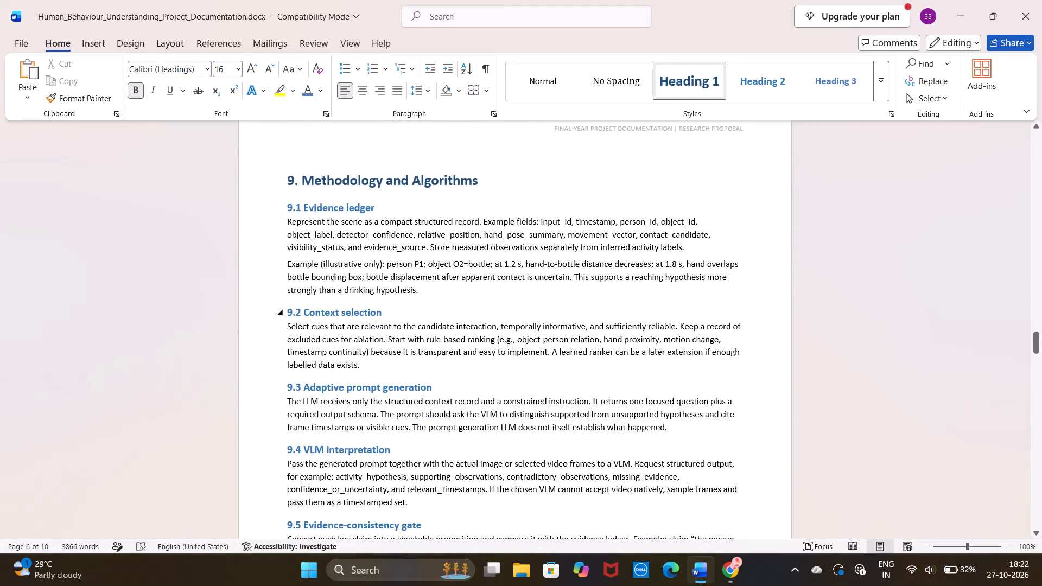
{"action": "scroll", "coordinate": [329, 290], "scroll_direction": "down", "scroll_amount": 6}
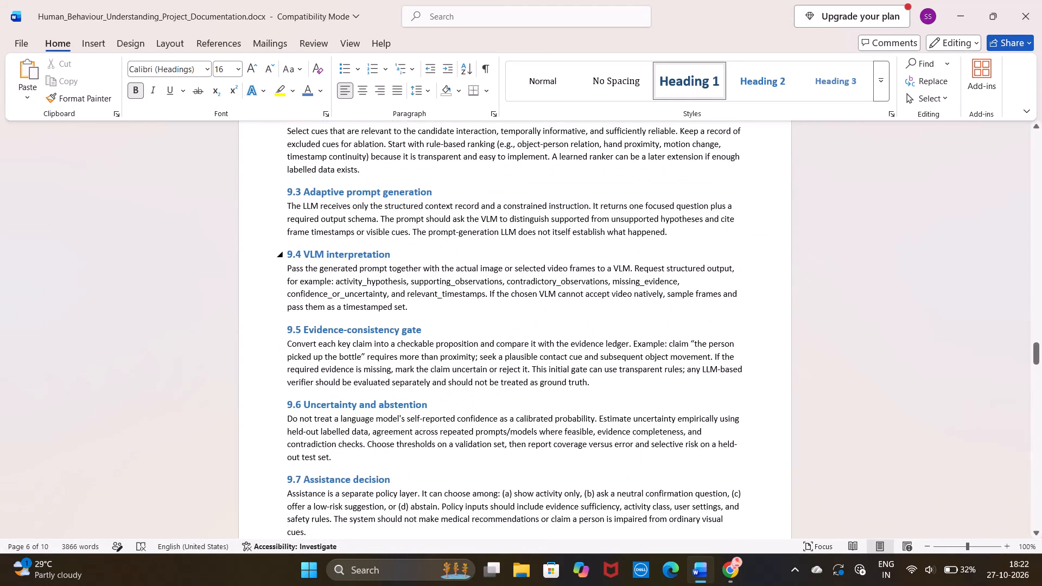
{"action": "scroll", "coordinate": [380, 248], "scroll_direction": "down", "scroll_amount": 15}
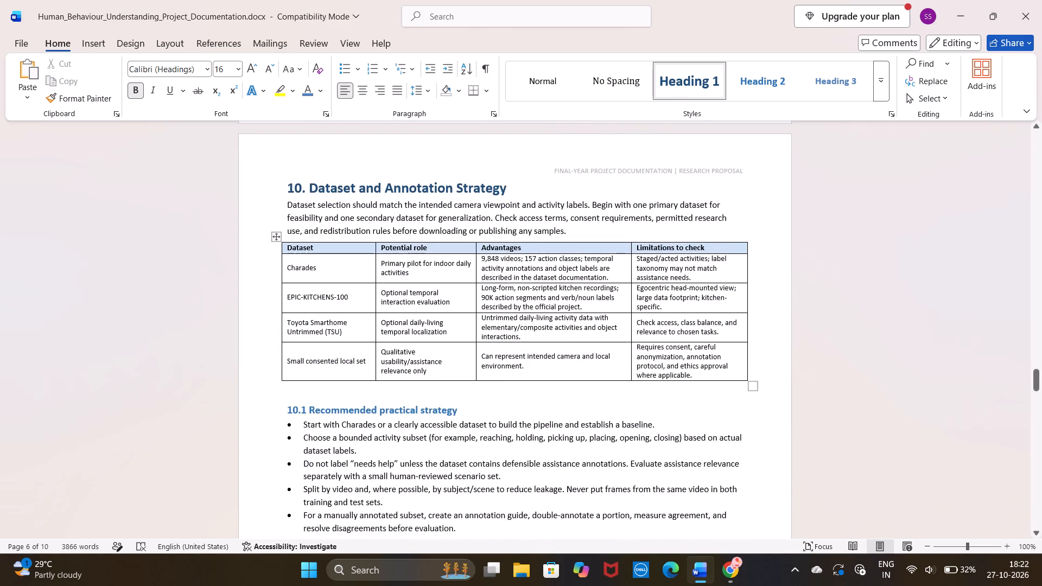
{"action": "scroll", "coordinate": [382, 249], "scroll_direction": "down", "scroll_amount": 7}
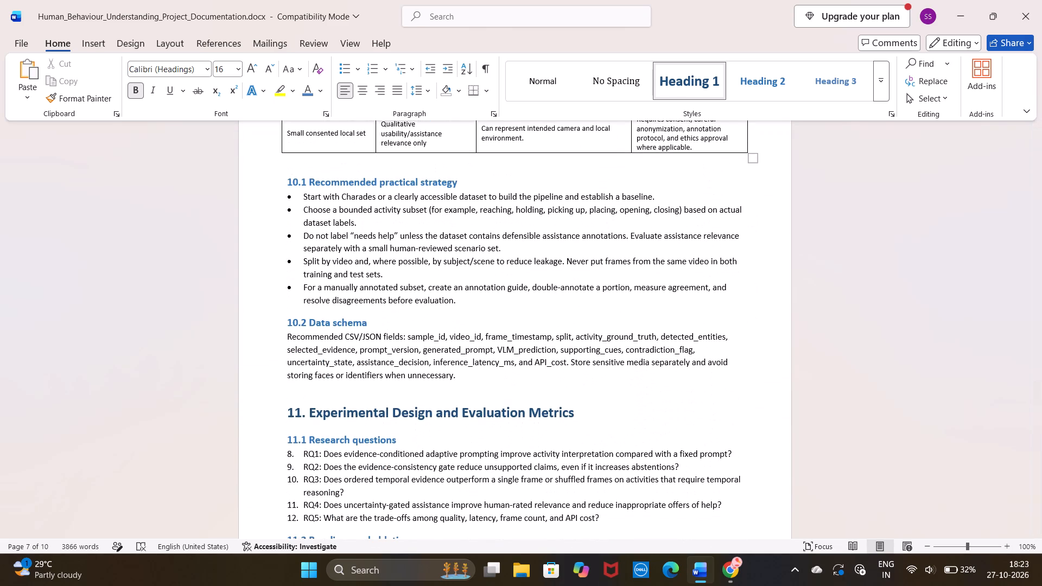
{"action": "scroll", "coordinate": [382, 249], "scroll_direction": "down", "scroll_amount": 3}
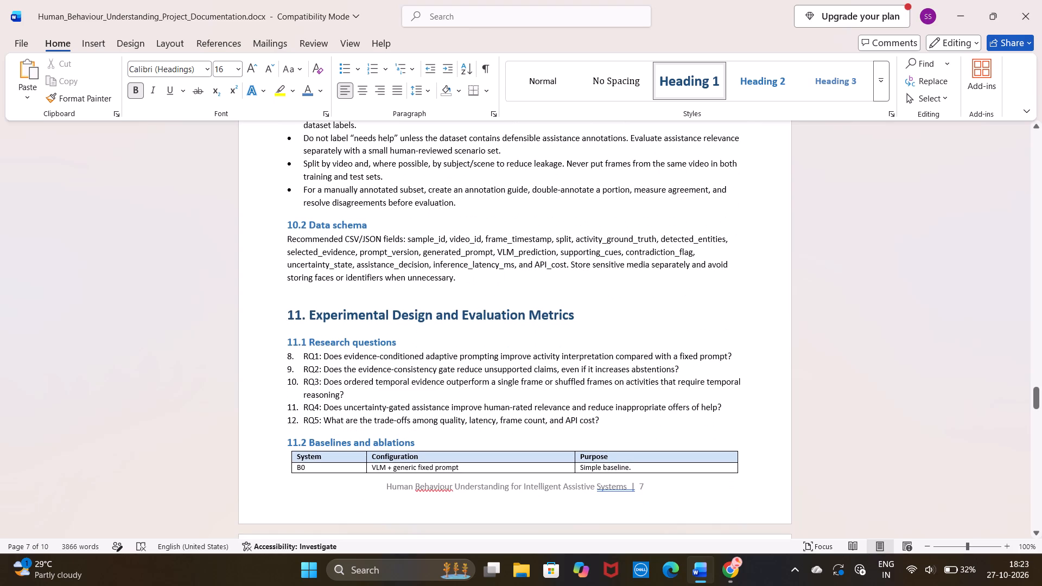
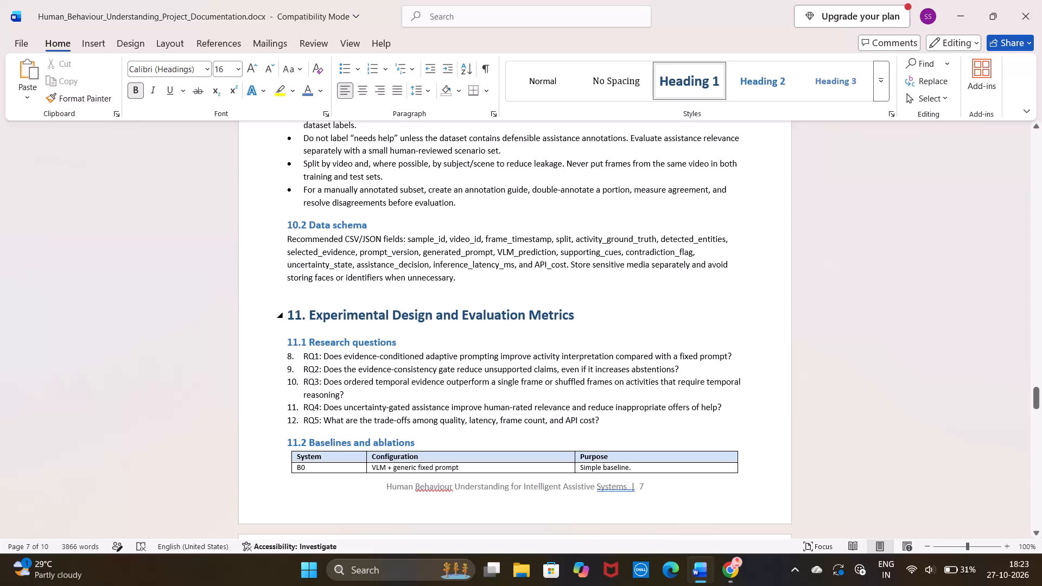
Delete the footer text "Human Behaviour Understanding for Intelligent Assistive Systems |" together with its page number.
{"action": "scroll", "coordinate": [448, 336], "scroll_direction": "up", "scroll_amount": 2}
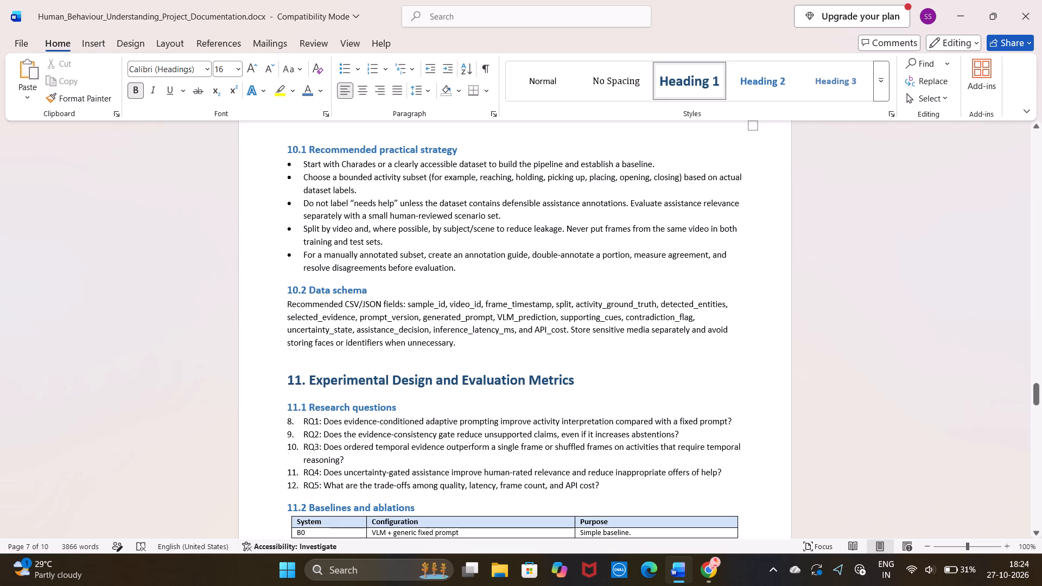
{"action": "scroll", "coordinate": [423, 301], "scroll_direction": "up", "scroll_amount": 3}
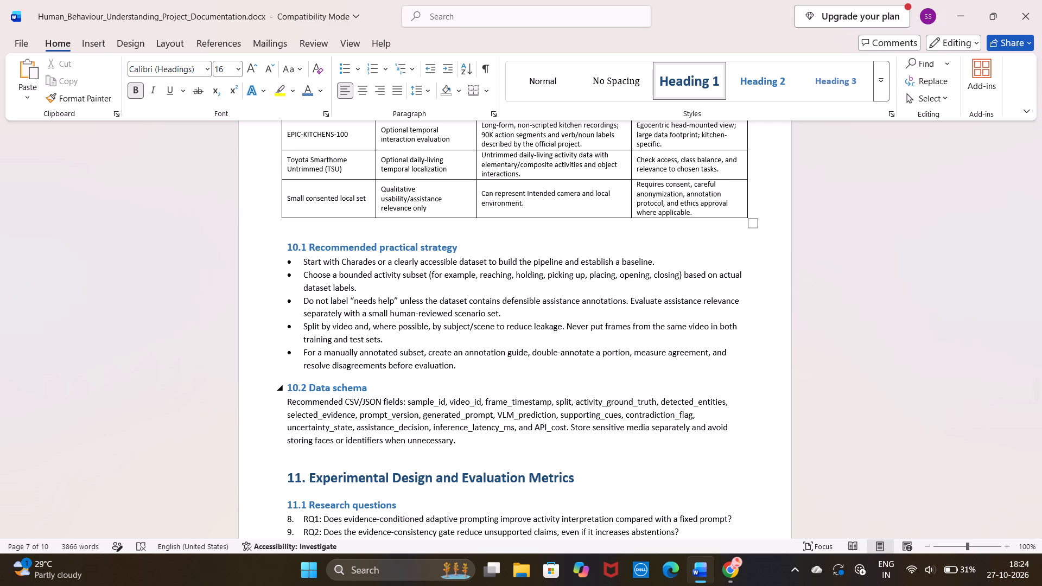
{"action": "scroll", "coordinate": [455, 388], "scroll_direction": "up", "scroll_amount": 2}
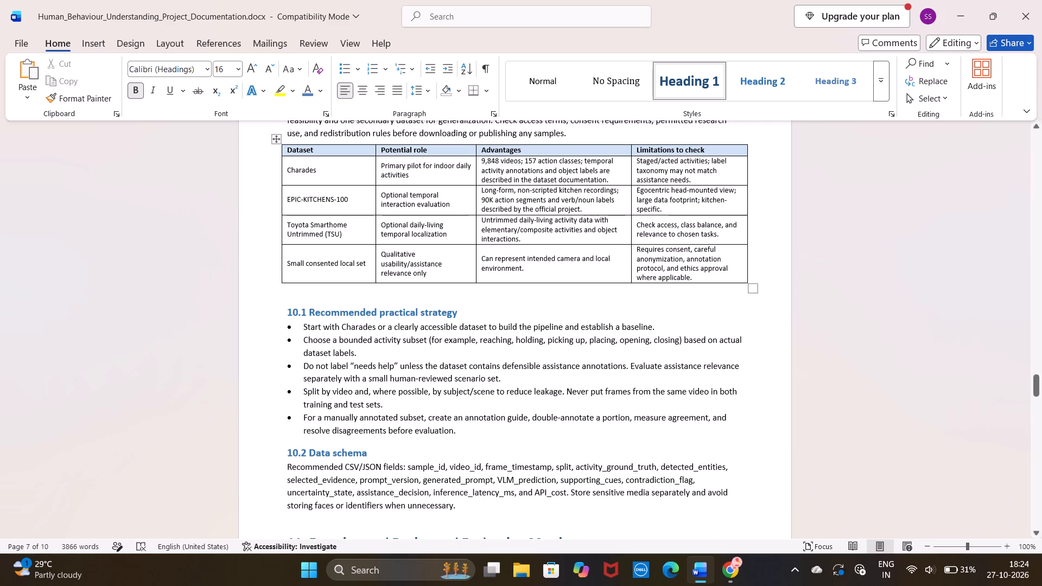
{"action": "scroll", "coordinate": [455, 388], "scroll_direction": "up", "scroll_amount": 6}
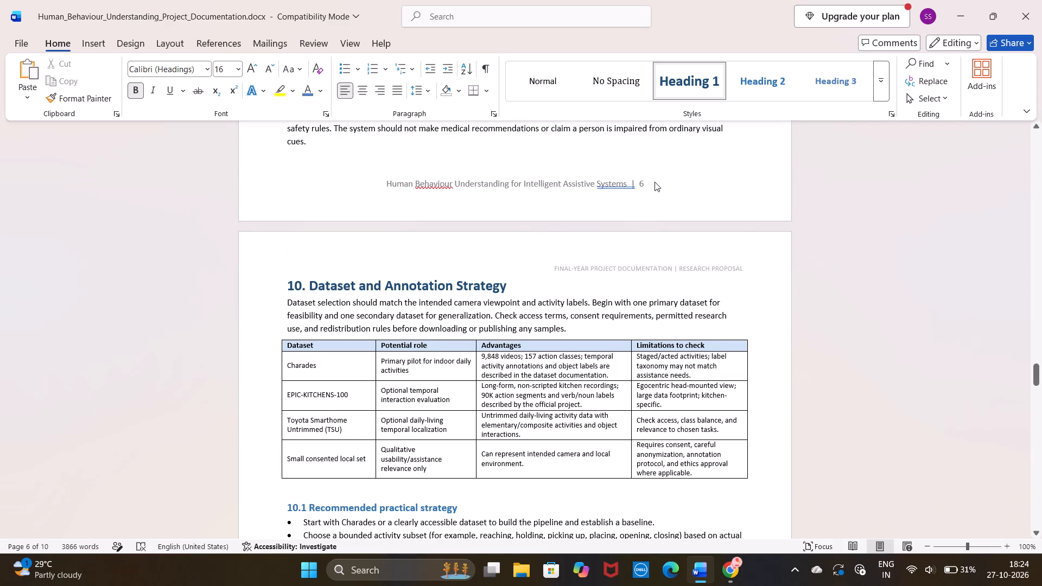
{"action": "left_click_drag", "start_coordinate": [653, 182], "coordinate": [489, 183]}
{"action": "left_click", "coordinate": [378, 180]}
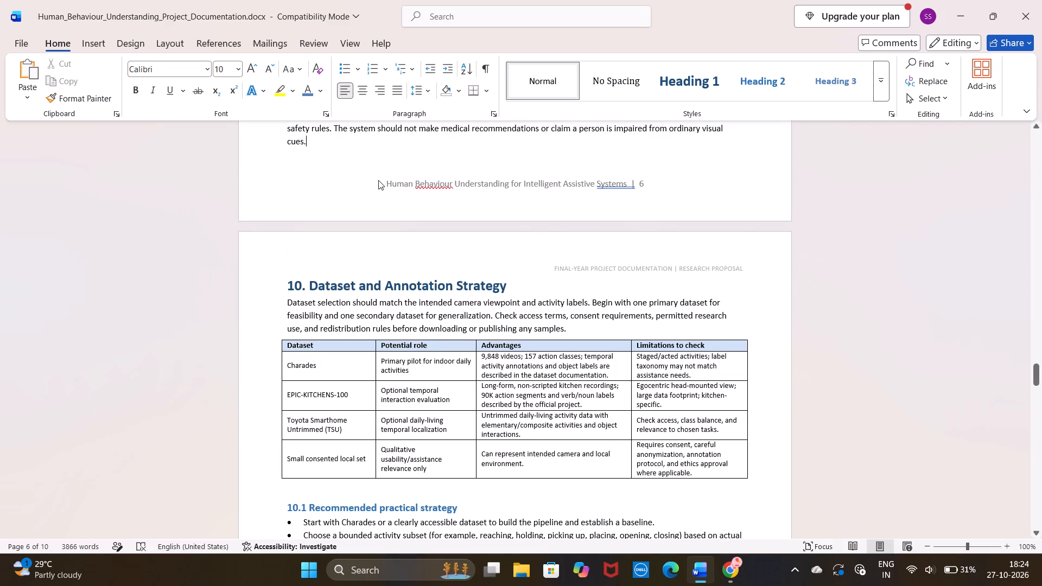
{"action": "double_click", "coordinate": [388, 182]}
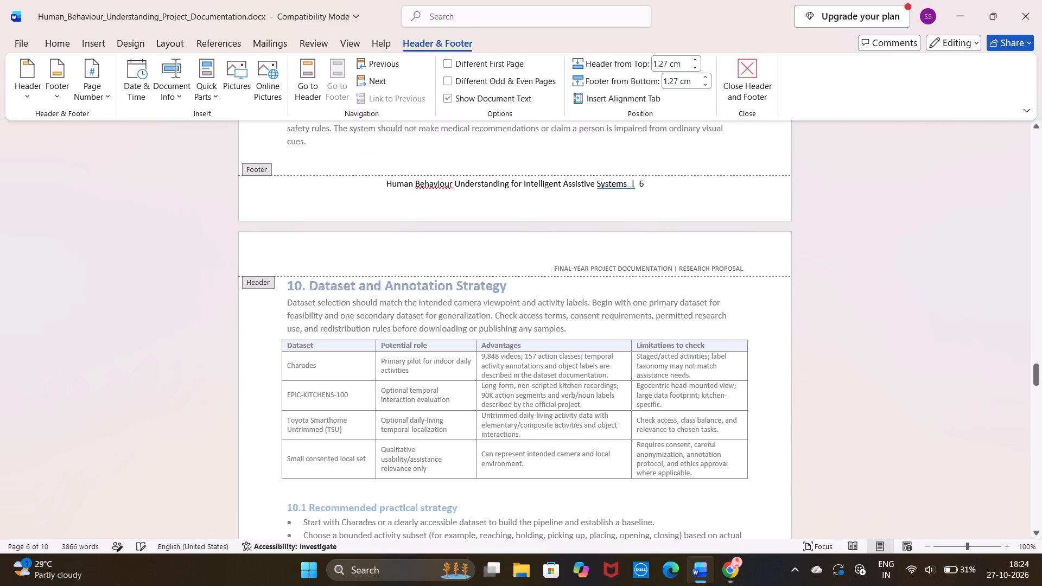
{"action": "left_click_drag", "start_coordinate": [654, 186], "coordinate": [386, 187]}
{"action": "key", "text": "BackSpace"}
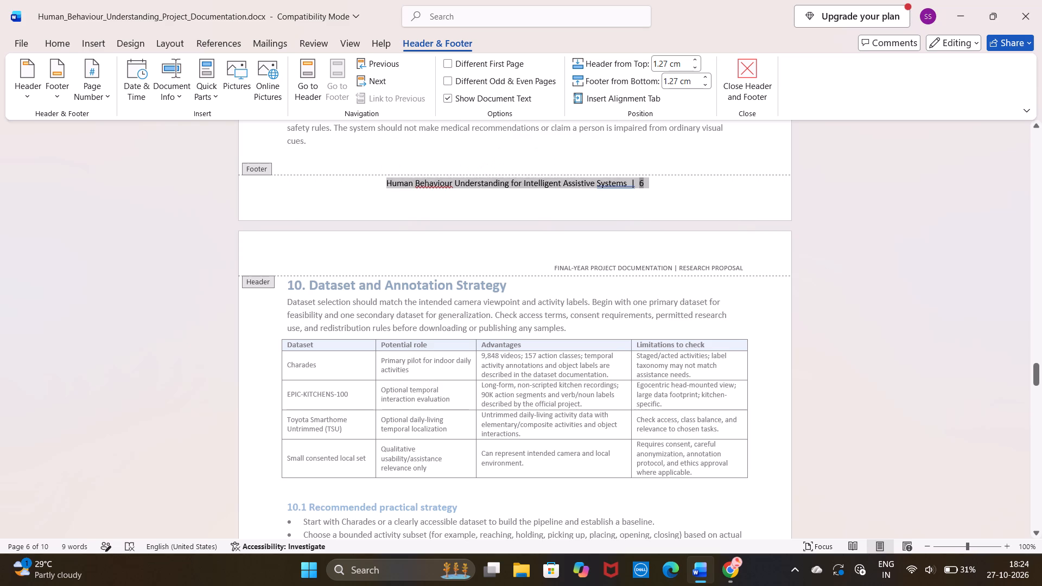
Check the footer area on the pages from the references back to section 6, and leave footer editing.
{"action": "scroll", "coordinate": [402, 196], "scroll_direction": "down", "scroll_amount": 13}
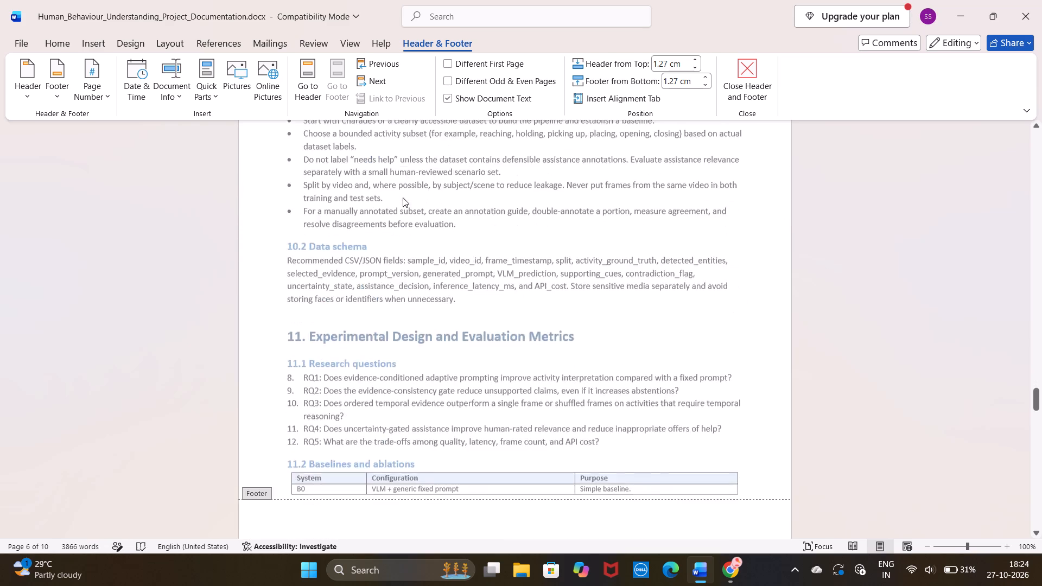
{"action": "scroll", "coordinate": [403, 198], "scroll_direction": "down", "scroll_amount": 9}
{"action": "scroll", "coordinate": [403, 198], "scroll_direction": "down", "scroll_amount": 20}
{"action": "scroll", "coordinate": [403, 198], "scroll_direction": "down", "scroll_amount": 3}
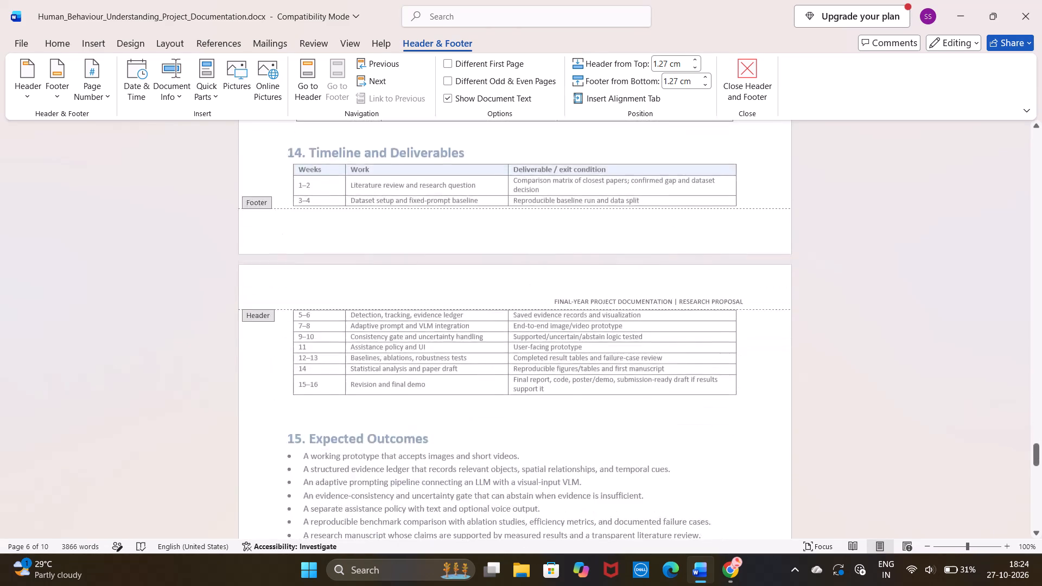
{"action": "scroll", "coordinate": [403, 198], "scroll_direction": "down", "scroll_amount": 20}
{"action": "scroll", "coordinate": [403, 198], "scroll_direction": "down", "scroll_amount": 3}
{"action": "scroll", "coordinate": [403, 198], "scroll_direction": "up", "scroll_amount": 9}
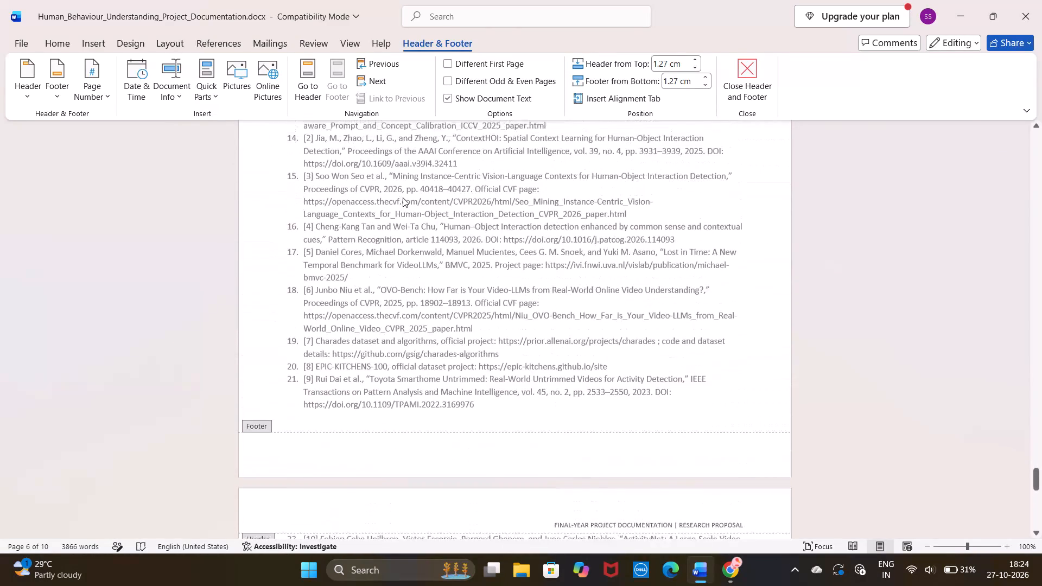
{"action": "scroll", "coordinate": [403, 198], "scroll_direction": "up", "scroll_amount": 16}
{"action": "scroll", "coordinate": [408, 198], "scroll_direction": "up", "scroll_amount": 17}
{"action": "scroll", "coordinate": [409, 198], "scroll_direction": "up", "scroll_amount": 19}
{"action": "scroll", "coordinate": [409, 198], "scroll_direction": "up", "scroll_amount": 15}
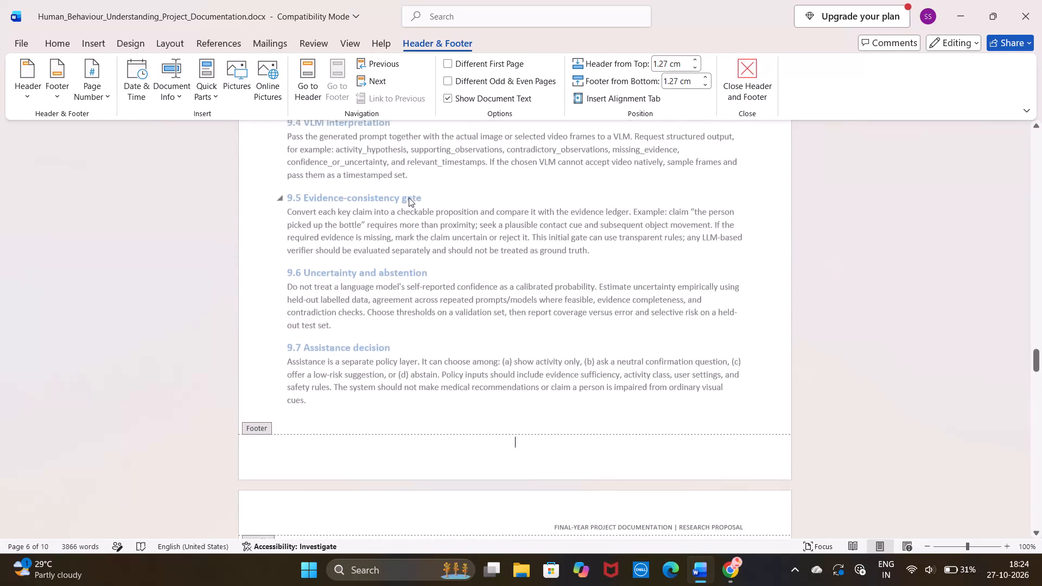
{"action": "scroll", "coordinate": [409, 198], "scroll_direction": "up", "scroll_amount": 19}
{"action": "scroll", "coordinate": [409, 198], "scroll_direction": "up", "scroll_amount": 5}
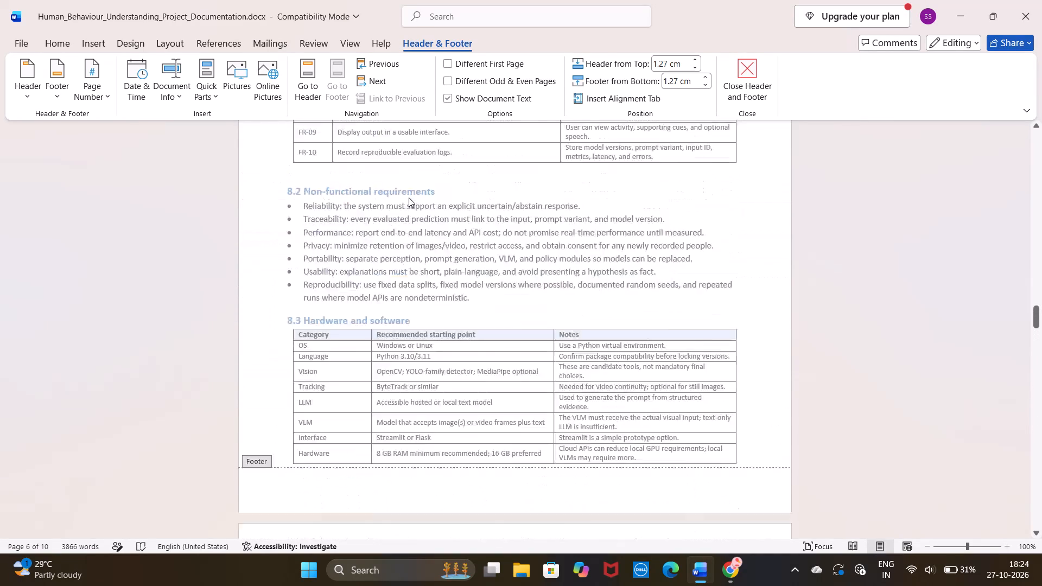
{"action": "scroll", "coordinate": [409, 198], "scroll_direction": "up", "scroll_amount": 18}
{"action": "scroll", "coordinate": [409, 198], "scroll_direction": "up", "scroll_amount": 8}
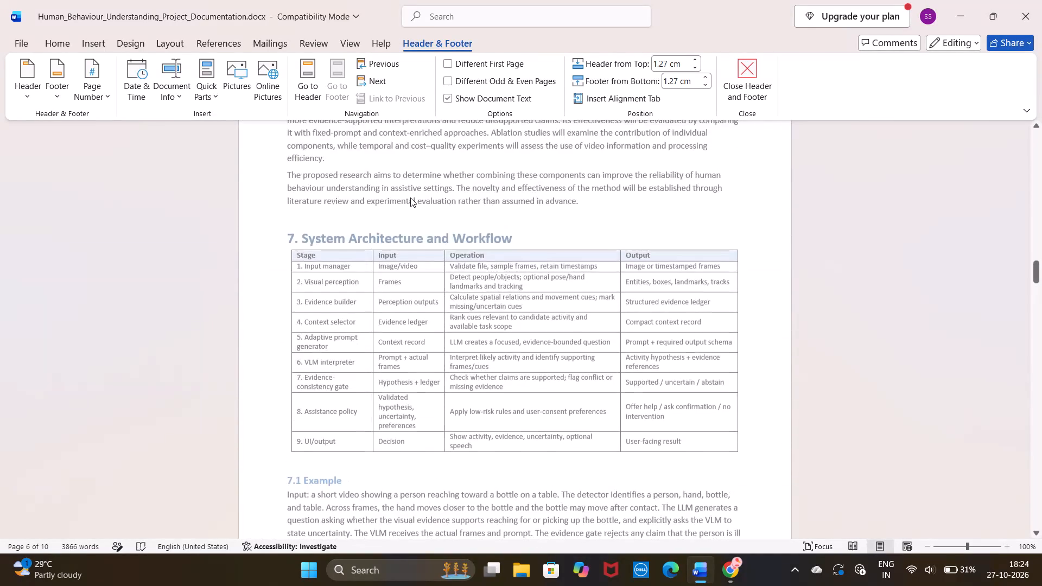
{"action": "scroll", "coordinate": [410, 198], "scroll_direction": "up", "scroll_amount": 18}
{"action": "scroll", "coordinate": [410, 198], "scroll_direction": "up", "scroll_amount": 3}
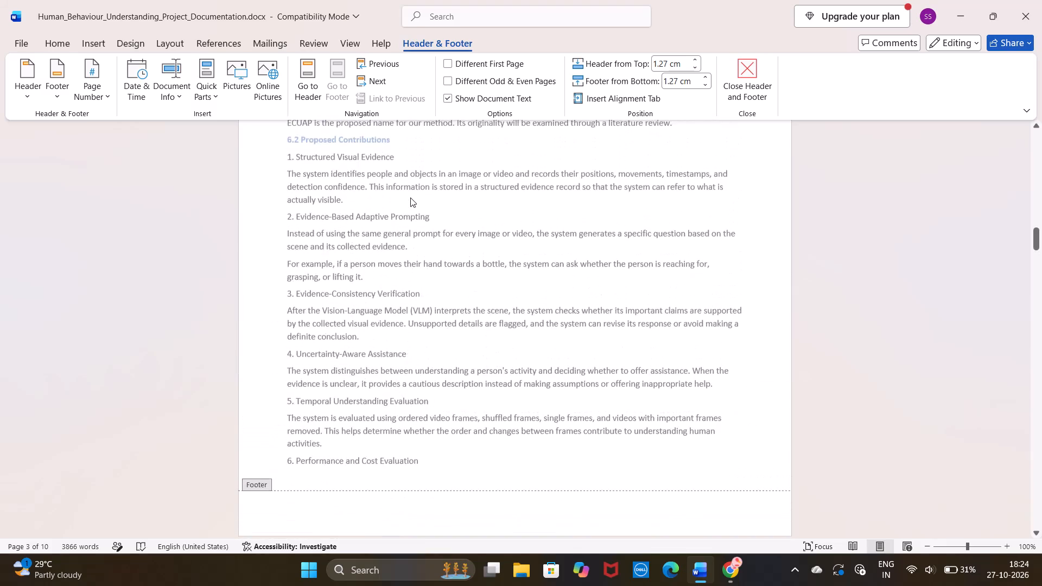
{"action": "scroll", "coordinate": [410, 198], "scroll_direction": "up", "scroll_amount": 4}
{"action": "left_click", "coordinate": [749, 67]}
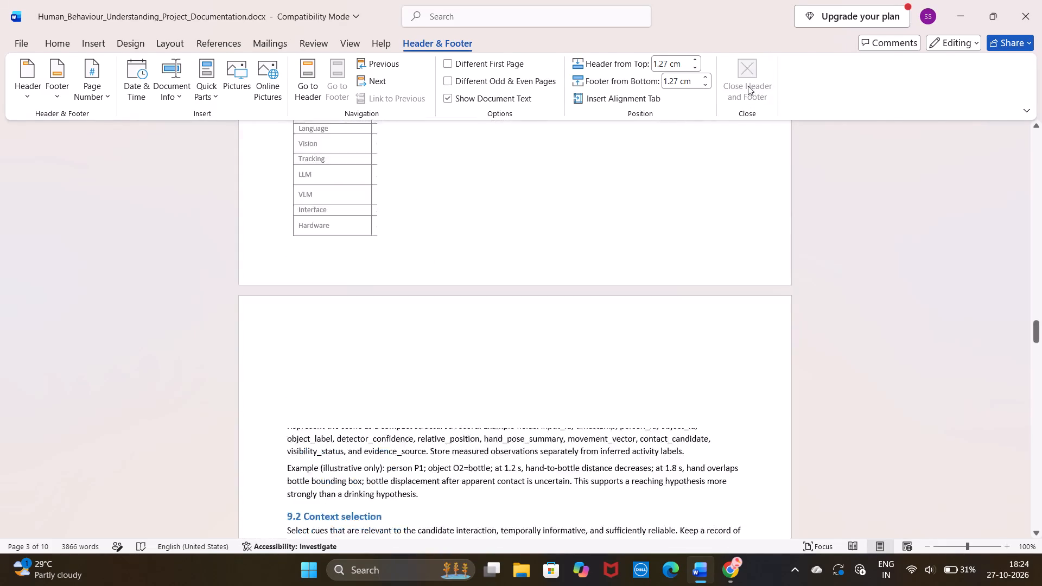
Review the page layout and content from section 9 Methodology and Algorithms through 11.2 Baselines and ablations.
{"action": "scroll", "coordinate": [517, 227], "scroll_direction": "up", "scroll_amount": 5}
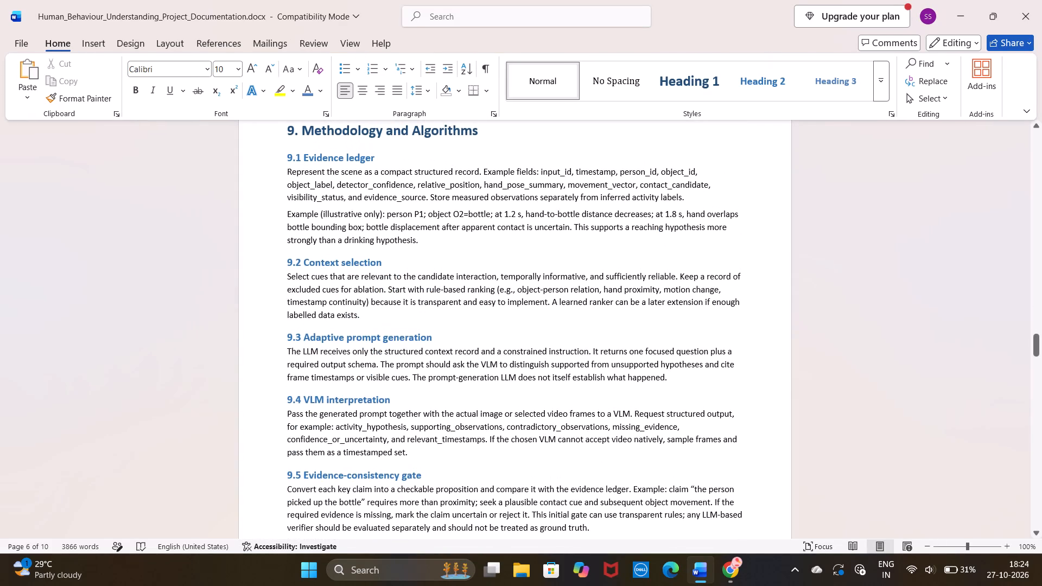
{"action": "scroll", "coordinate": [517, 227], "scroll_direction": "up", "scroll_amount": 1}
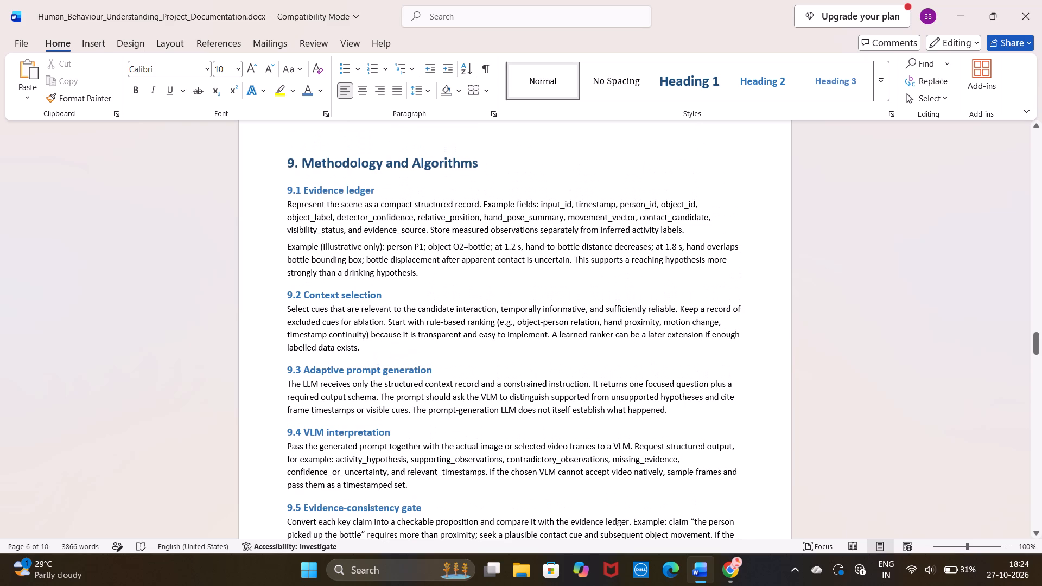
{"action": "scroll", "coordinate": [517, 227], "scroll_direction": "down", "scroll_amount": 12}
{"action": "scroll", "coordinate": [517, 227], "scroll_direction": "up", "scroll_amount": 1}
{"action": "scroll", "coordinate": [517, 227], "scroll_direction": "down", "scroll_amount": 5}
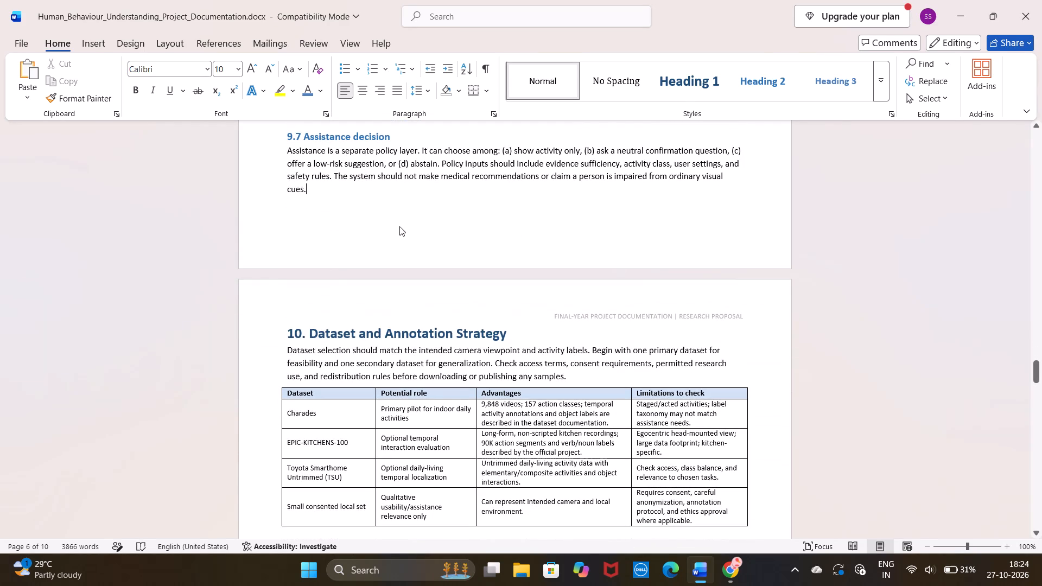
{"action": "left_click", "coordinate": [533, 326]}
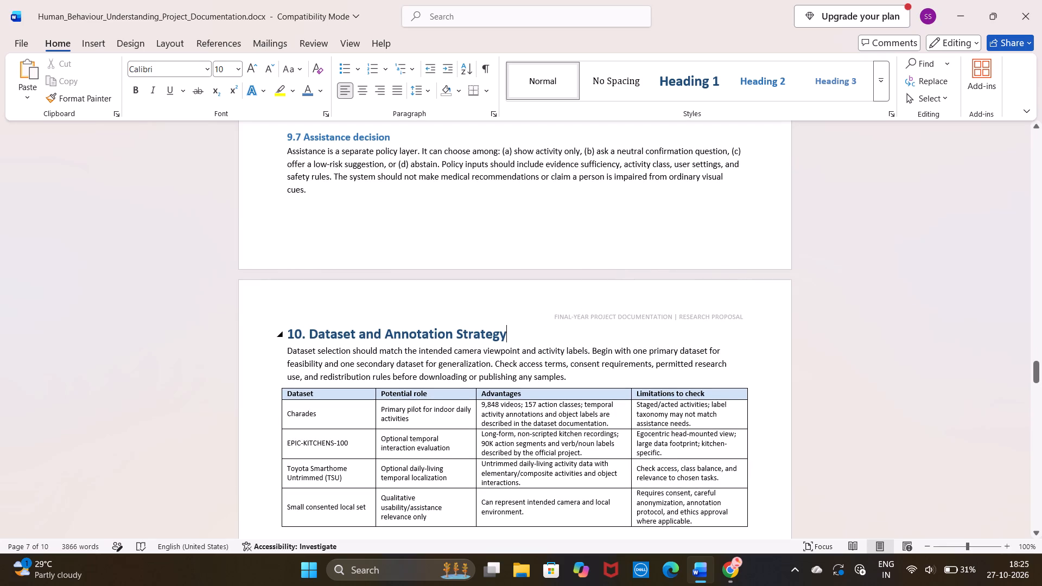
{"action": "scroll", "coordinate": [530, 329], "scroll_direction": "down", "scroll_amount": 1}
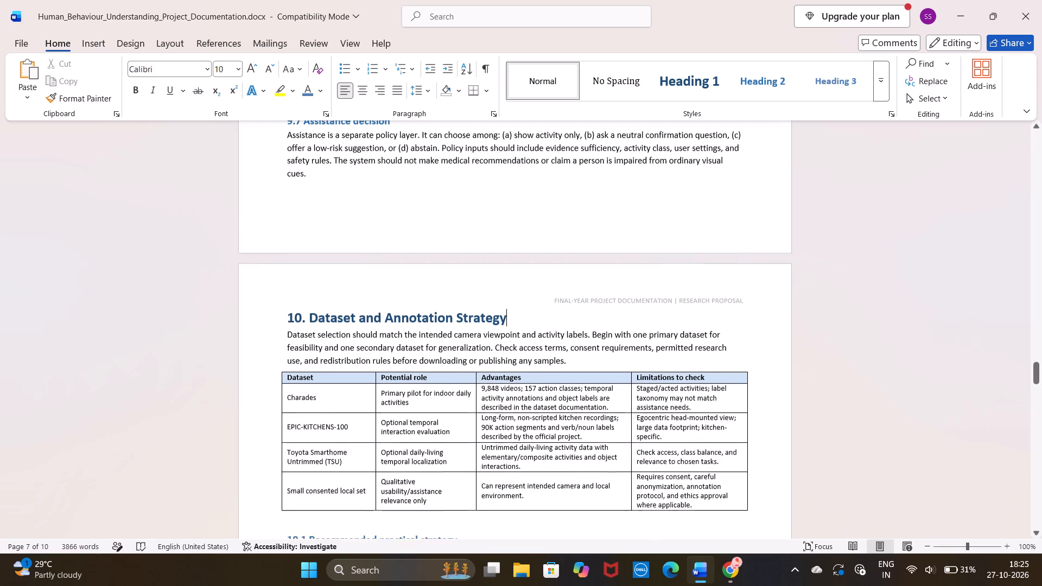
{"action": "scroll", "coordinate": [530, 330], "scroll_direction": "down", "scroll_amount": 6}
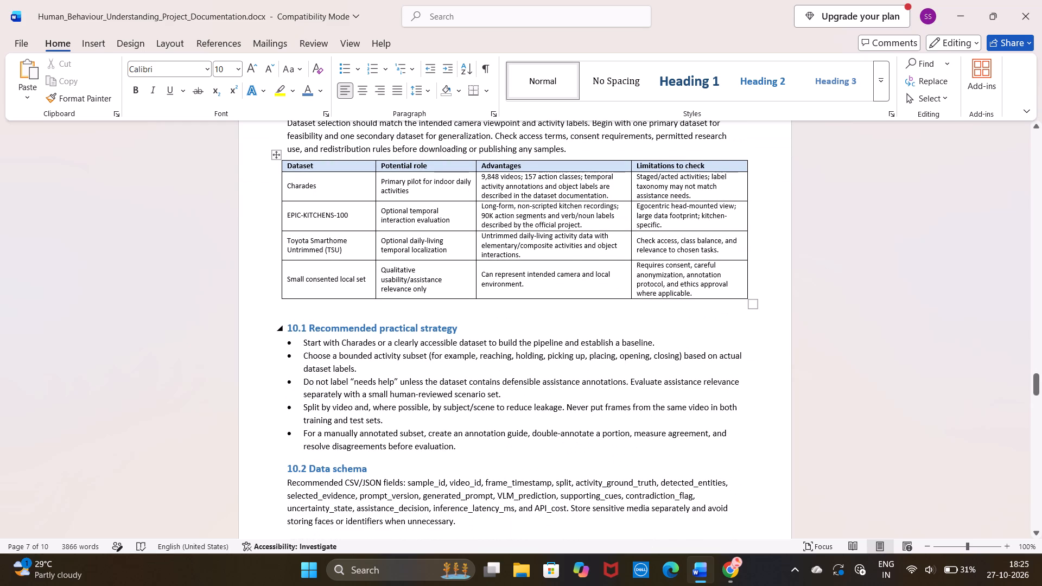
{"action": "scroll", "coordinate": [530, 330], "scroll_direction": "down", "scroll_amount": 5}
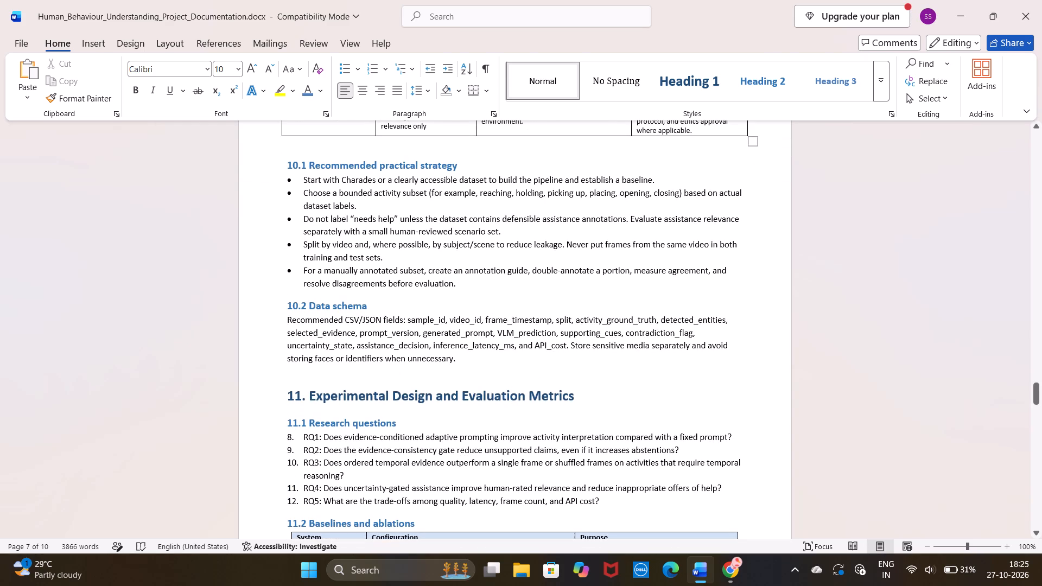
{"action": "scroll", "coordinate": [530, 330], "scroll_direction": "down", "scroll_amount": 3}
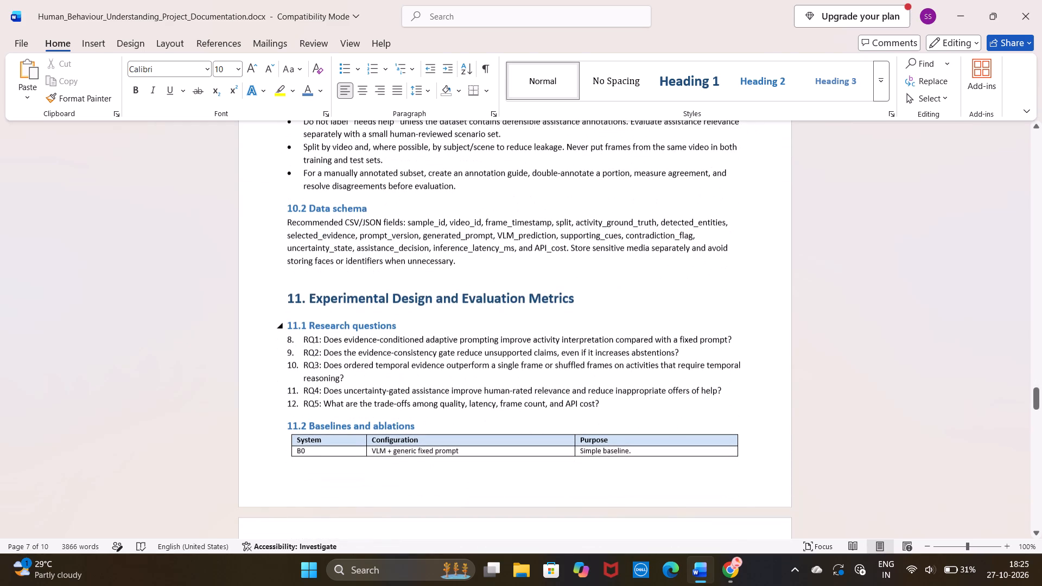
{"action": "scroll", "coordinate": [530, 330], "scroll_direction": "down", "scroll_amount": 2}
Review the document backwards from section 11 to 6.2 Proposed Contributions, dismissing the battery notification on the way.
{"action": "scroll", "coordinate": [530, 330], "scroll_direction": "up", "scroll_amount": 2}
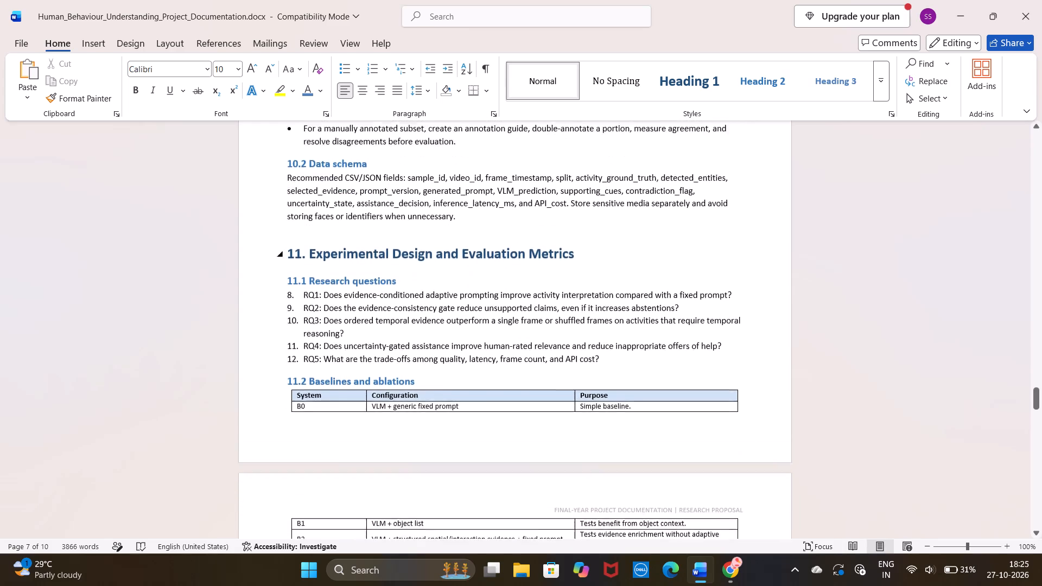
{"action": "scroll", "coordinate": [530, 330], "scroll_direction": "up", "scroll_amount": 6}
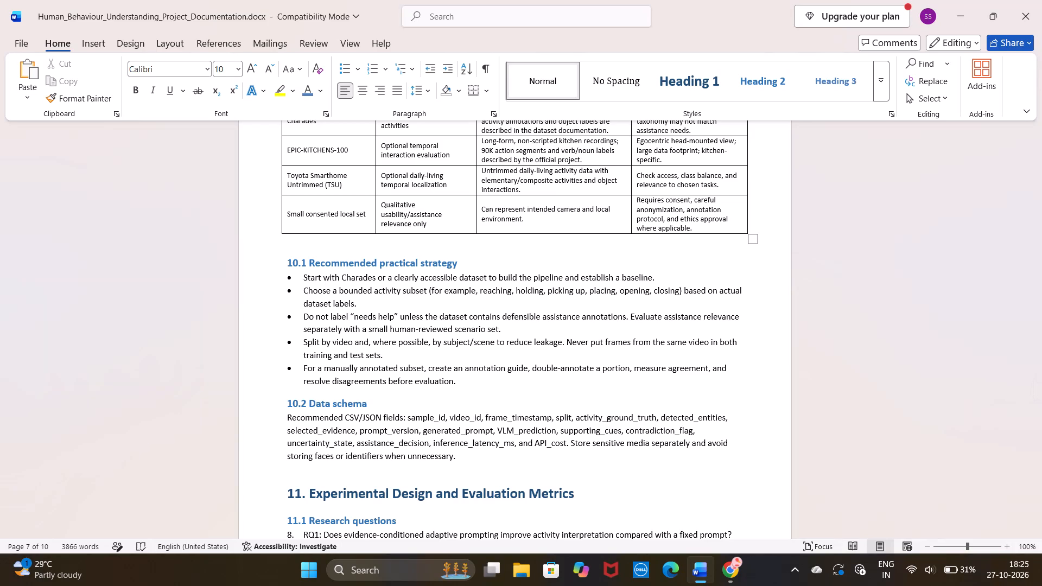
{"action": "scroll", "coordinate": [530, 330], "scroll_direction": "up", "scroll_amount": 11}
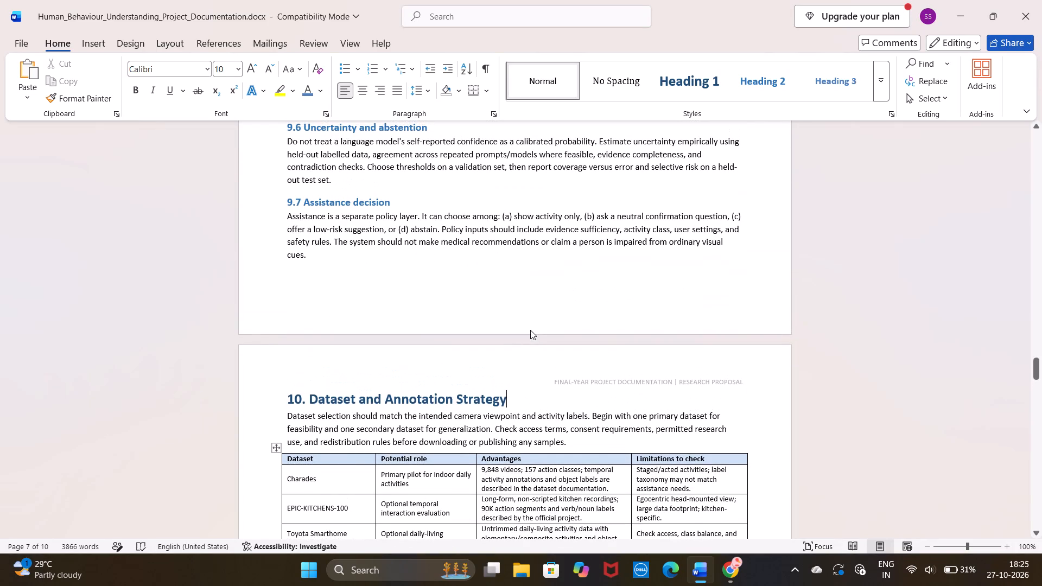
{"action": "scroll", "coordinate": [530, 330], "scroll_direction": "up", "scroll_amount": 9}
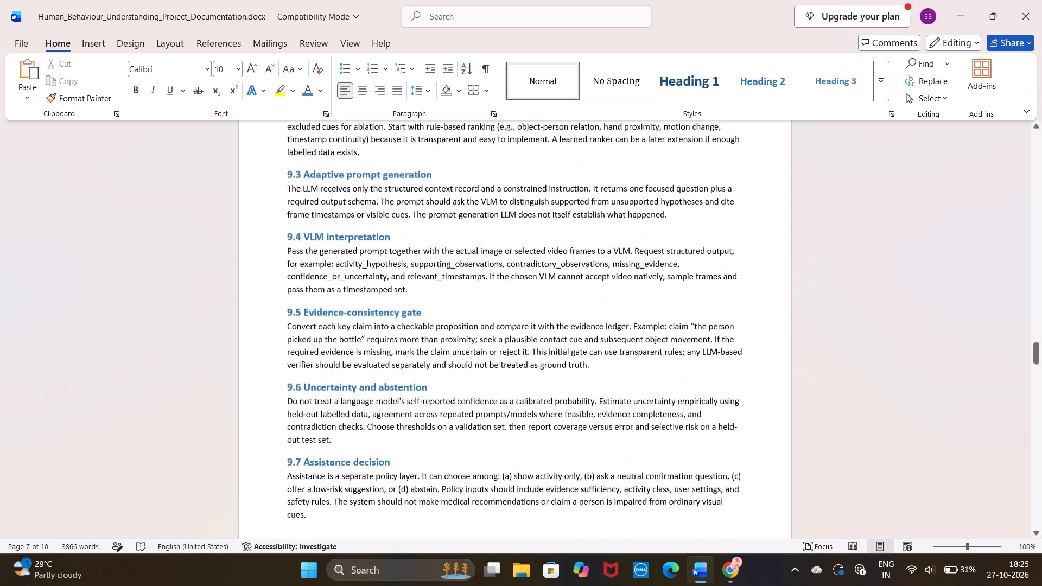
{"action": "scroll", "coordinate": [537, 334], "scroll_direction": "up", "scroll_amount": 15}
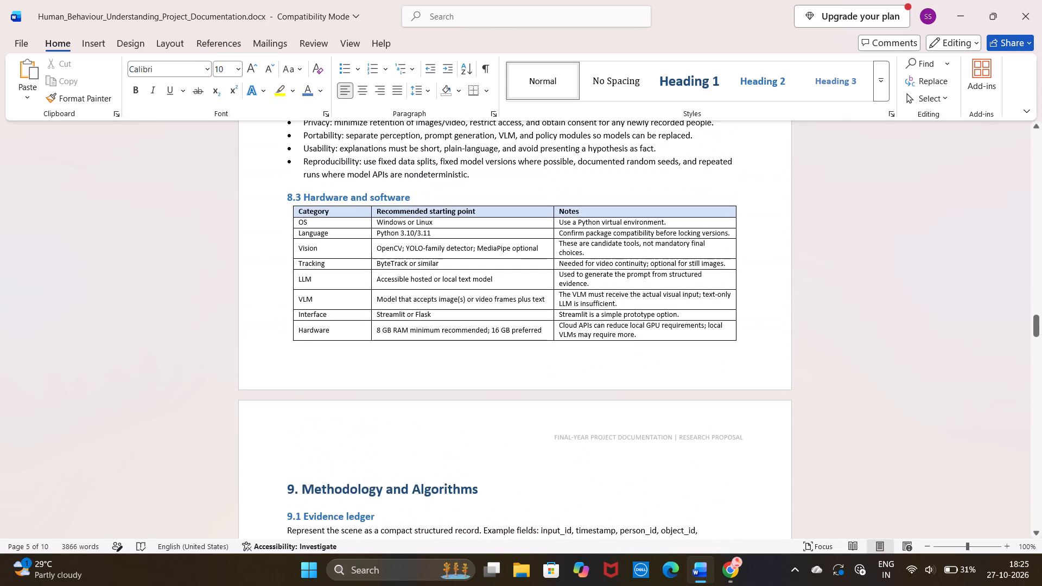
{"action": "scroll", "coordinate": [538, 335], "scroll_direction": "up", "scroll_amount": 5}
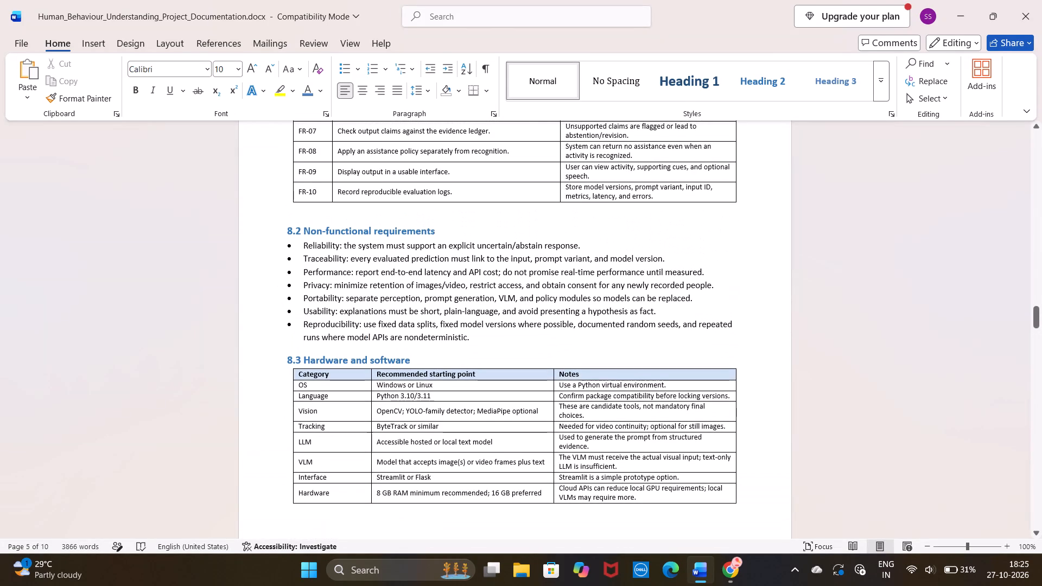
{"action": "scroll", "coordinate": [538, 335], "scroll_direction": "up", "scroll_amount": 12}
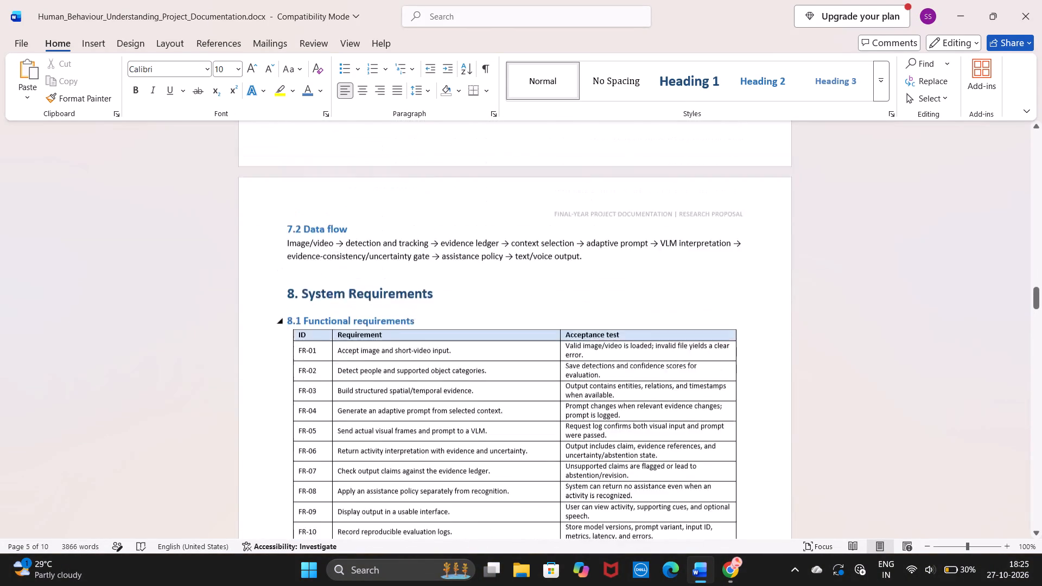
{"action": "scroll", "coordinate": [538, 335], "scroll_direction": "up", "scroll_amount": 5}
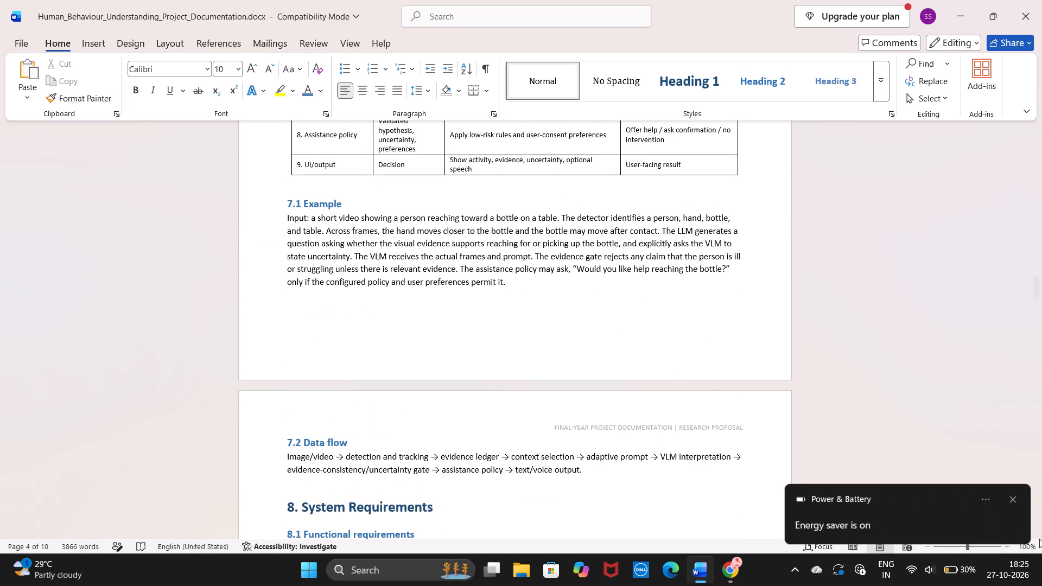
{"action": "left_click", "coordinate": [1016, 497]}
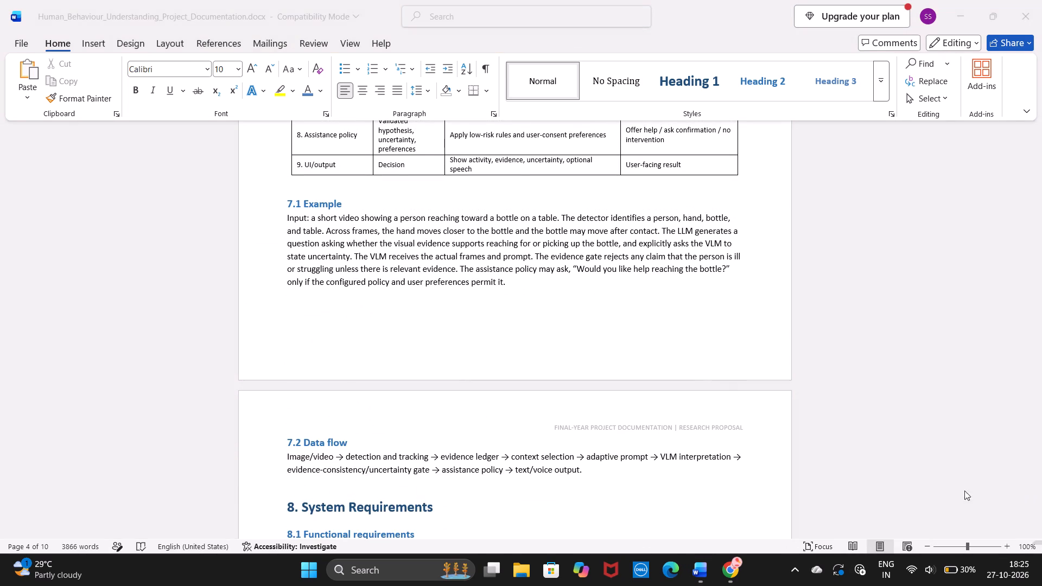
{"action": "scroll", "coordinate": [643, 420], "scroll_direction": "up", "scroll_amount": 8}
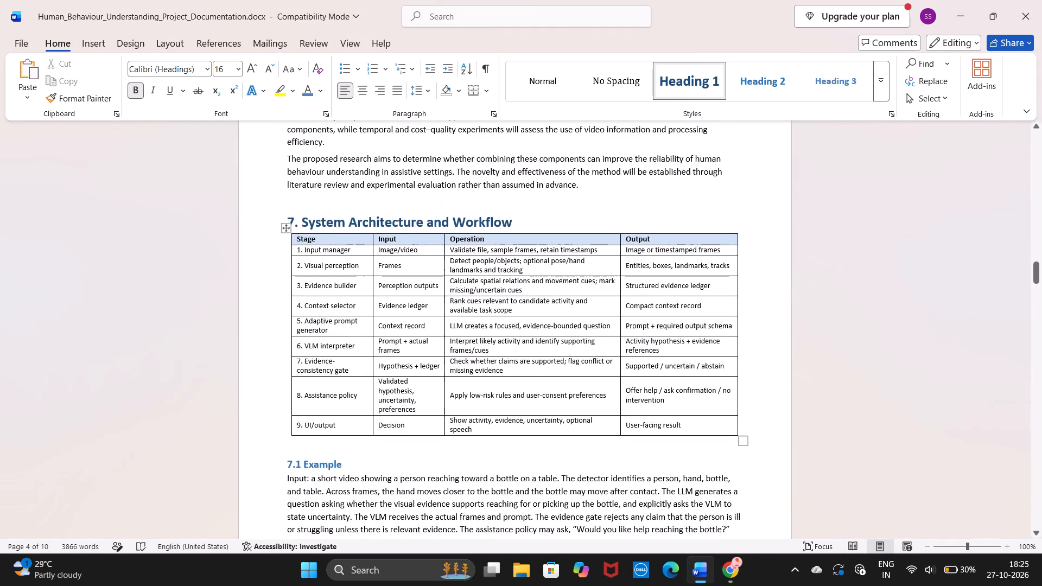
{"action": "scroll", "coordinate": [643, 420], "scroll_direction": "up", "scroll_amount": 8}
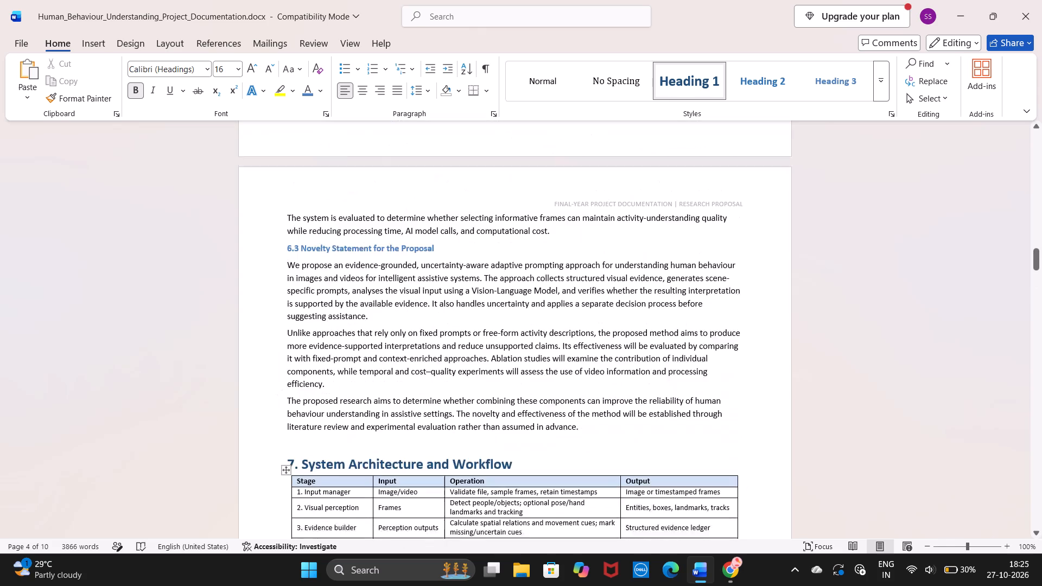
{"action": "scroll", "coordinate": [643, 420], "scroll_direction": "up", "scroll_amount": 7}
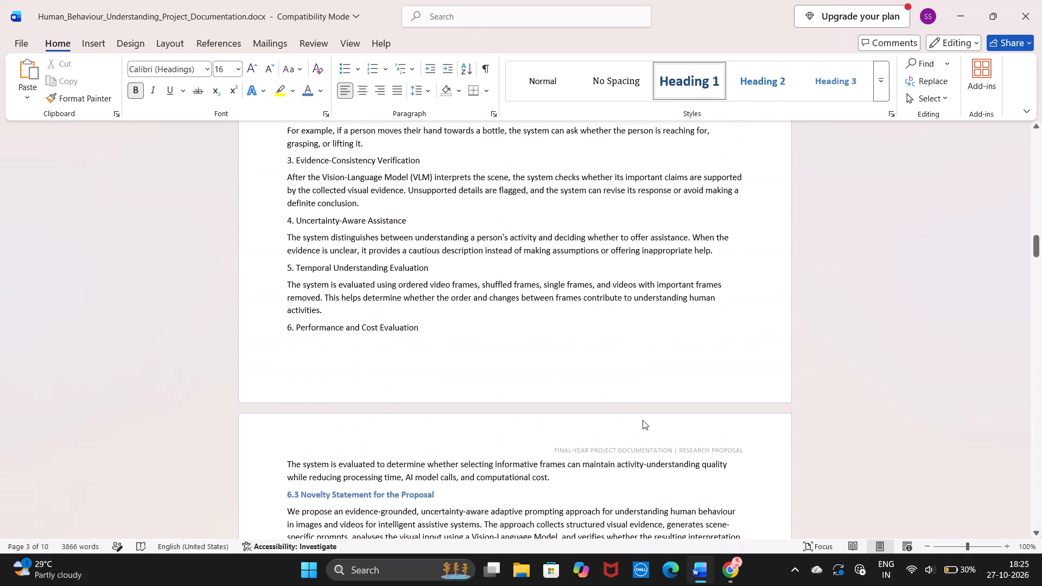
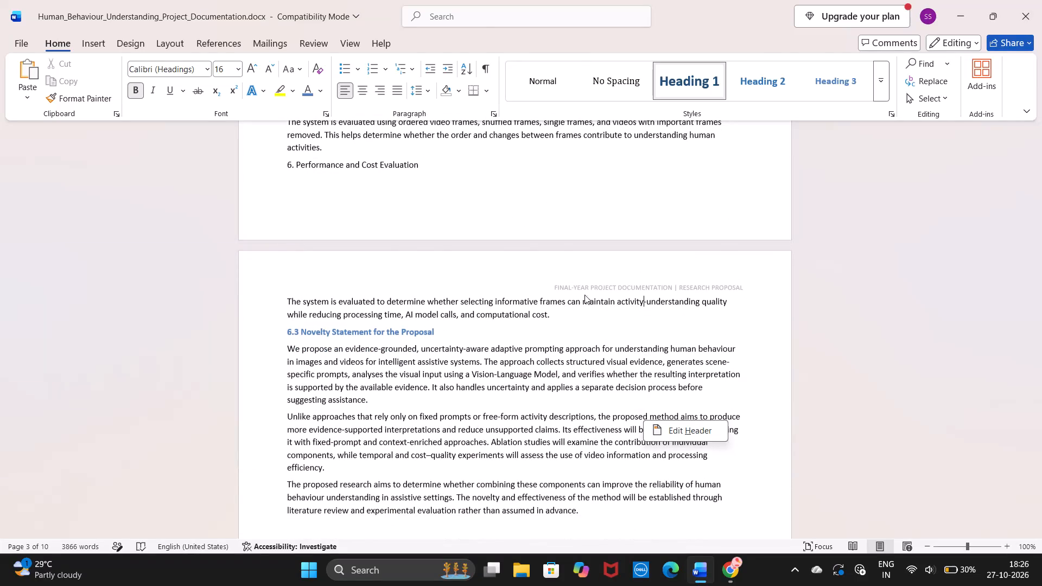
Delete the page header text "FINAL-YEAR PROJECT DOCUMENTATION | RESEARCH PROPOSAL" and leave header editing.
{"action": "left_click", "coordinate": [584, 283]}
{"action": "double_click", "coordinate": [584, 283]}
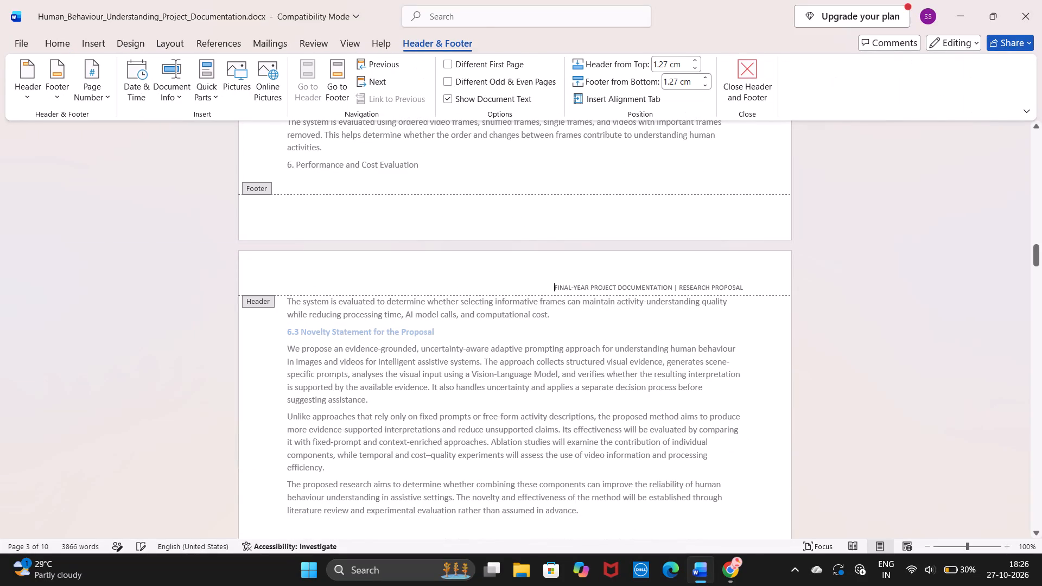
{"action": "left_click_drag", "start_coordinate": [751, 285], "coordinate": [614, 279]}
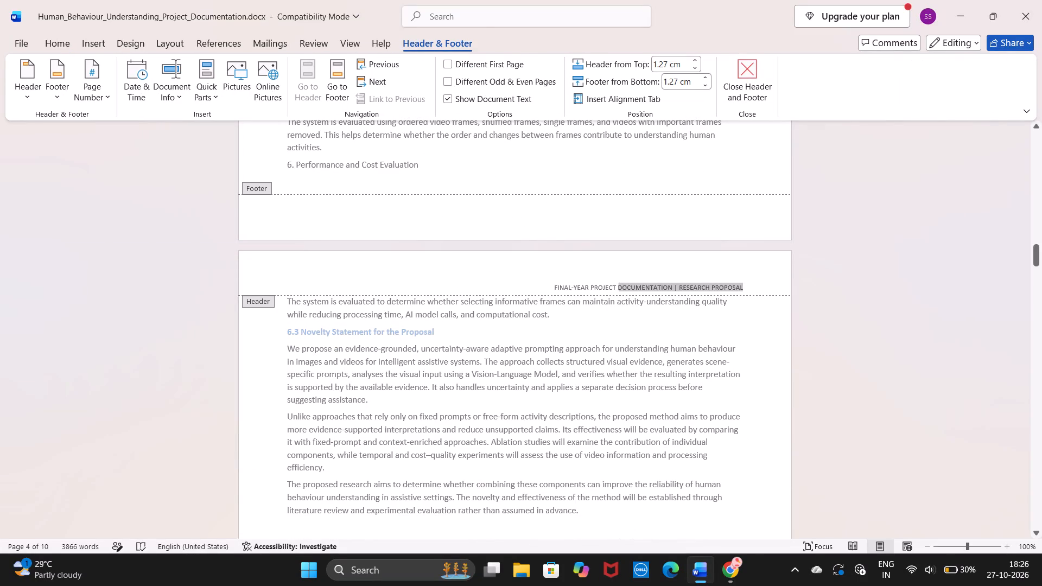
{"action": "left_click_drag", "start_coordinate": [614, 279], "coordinate": [545, 275]}
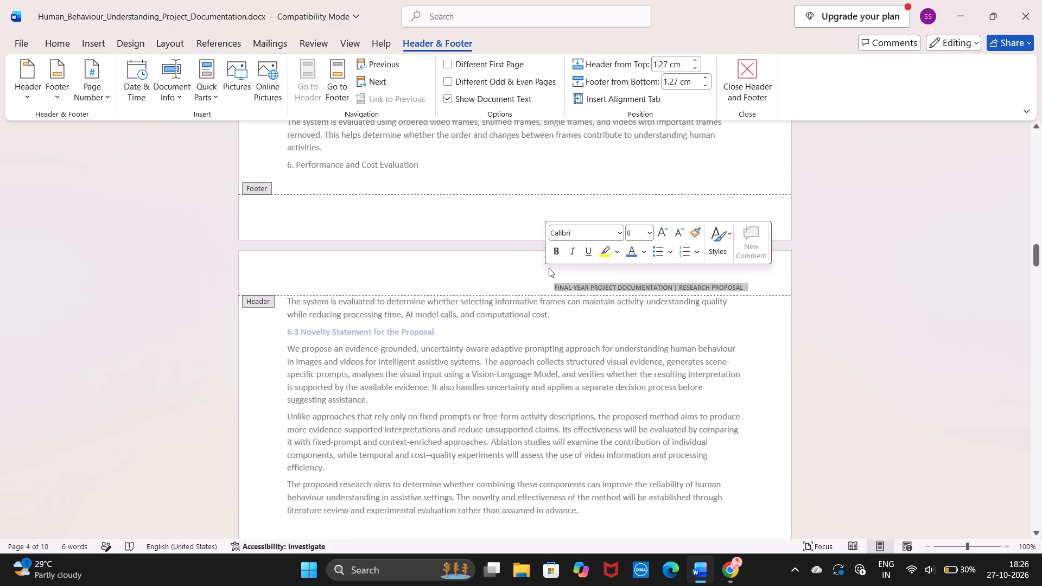
{"action": "key", "text": "BackSpace"}
{"action": "scroll", "coordinate": [549, 268], "scroll_direction": "up", "scroll_amount": 6}
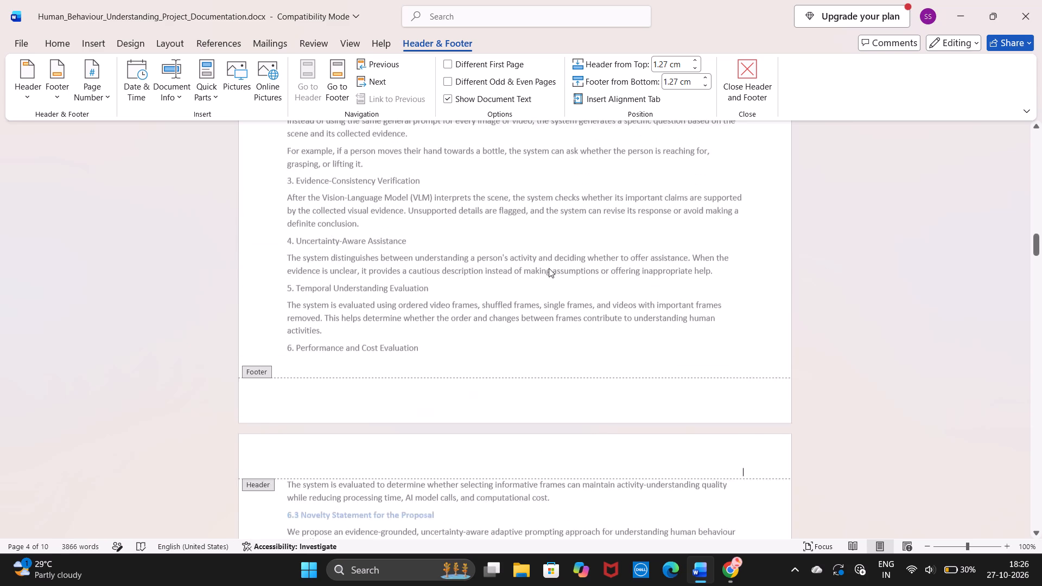
{"action": "scroll", "coordinate": [549, 268], "scroll_direction": "up", "scroll_amount": 19}
{"action": "scroll", "coordinate": [549, 268], "scroll_direction": "up", "scroll_amount": 11}
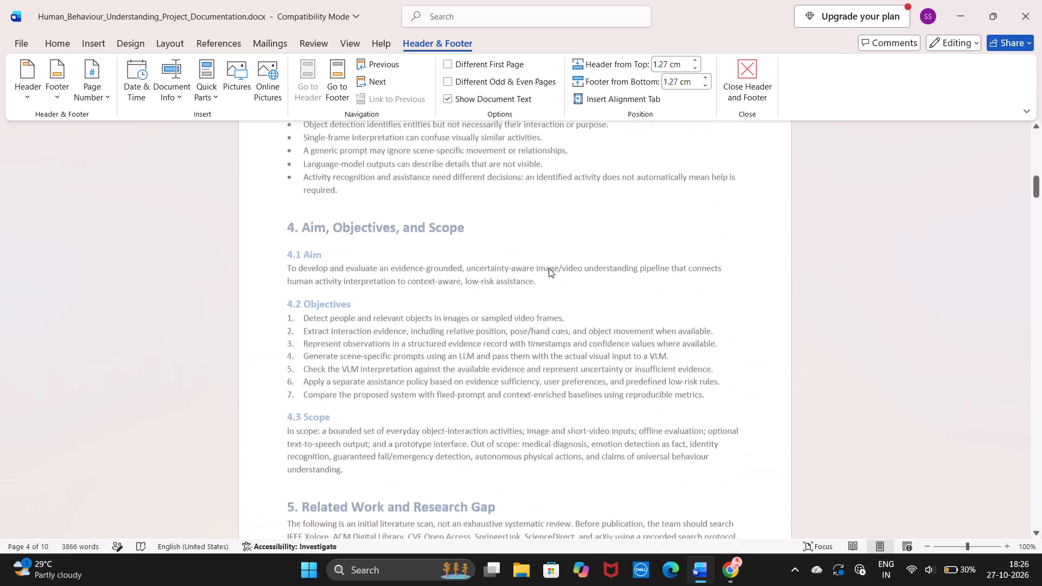
{"action": "scroll", "coordinate": [549, 268], "scroll_direction": "up", "scroll_amount": 20}
{"action": "scroll", "coordinate": [549, 268], "scroll_direction": "up", "scroll_amount": 18}
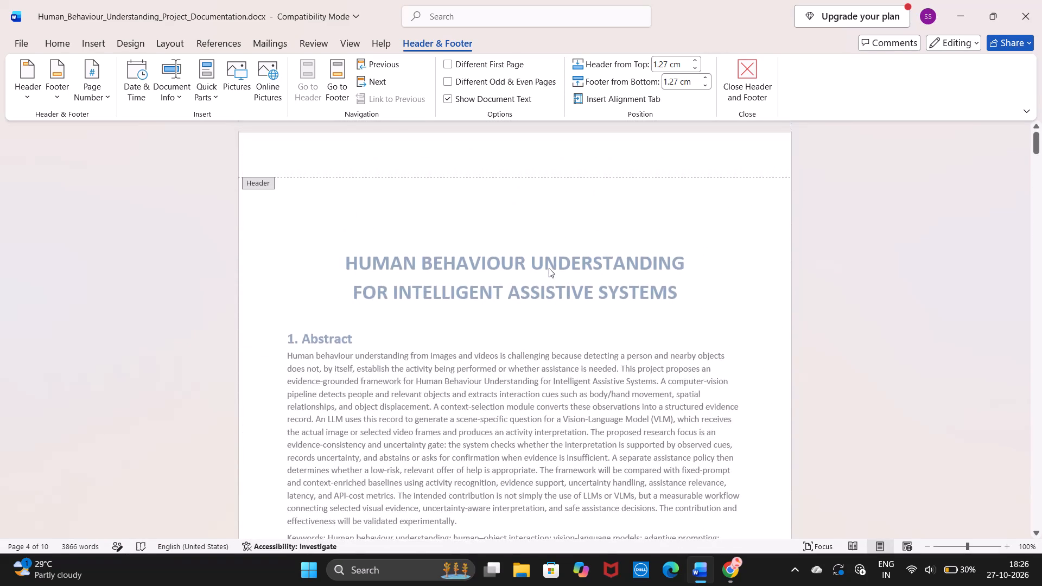
{"action": "left_click", "coordinate": [742, 79]}
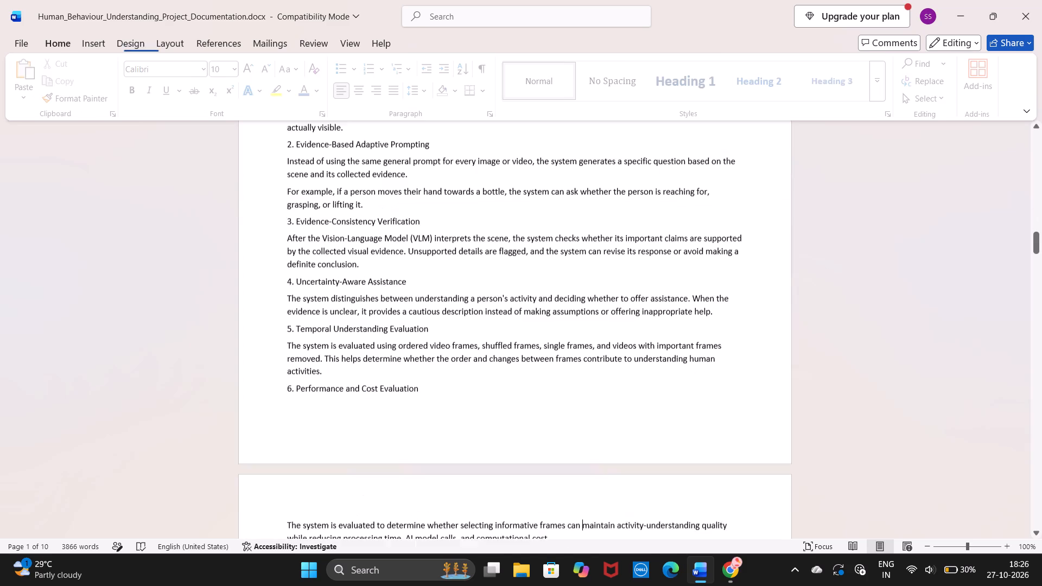
Review the layout of section 6 Proposed Novelty and Contributions, from the start of section 7 back to 5.1 Proposed research gap.
{"action": "scroll", "coordinate": [495, 290], "scroll_direction": "up", "scroll_amount": 5}
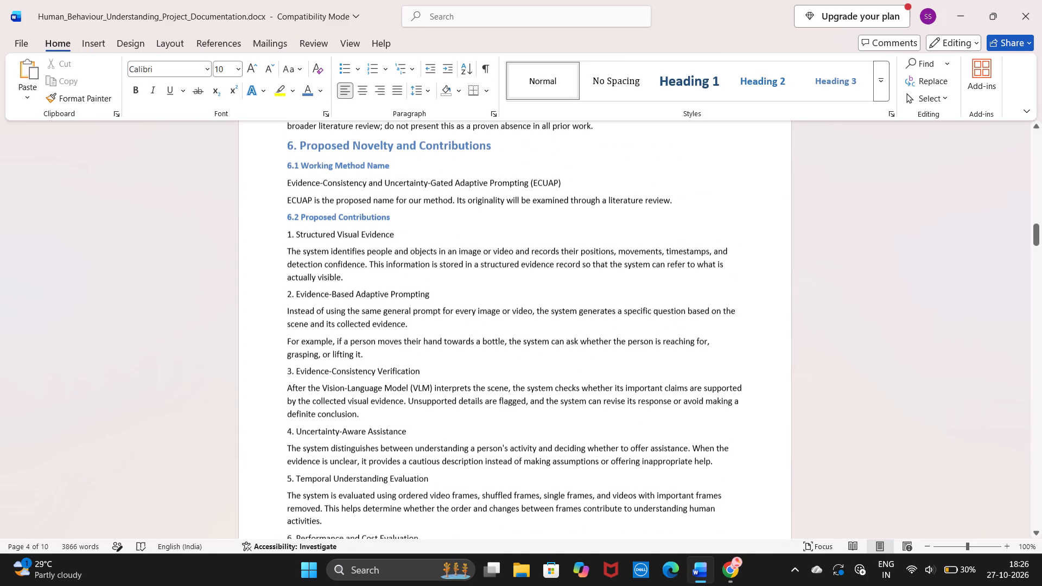
{"action": "scroll", "coordinate": [422, 255], "scroll_direction": "down", "scroll_amount": 7}
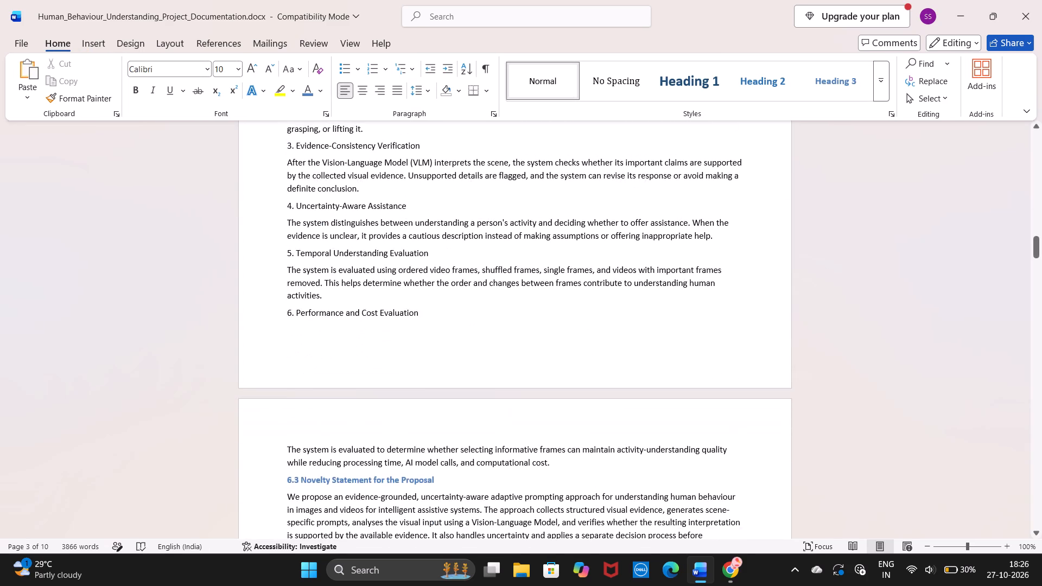
{"action": "scroll", "coordinate": [427, 252], "scroll_direction": "down", "scroll_amount": 8}
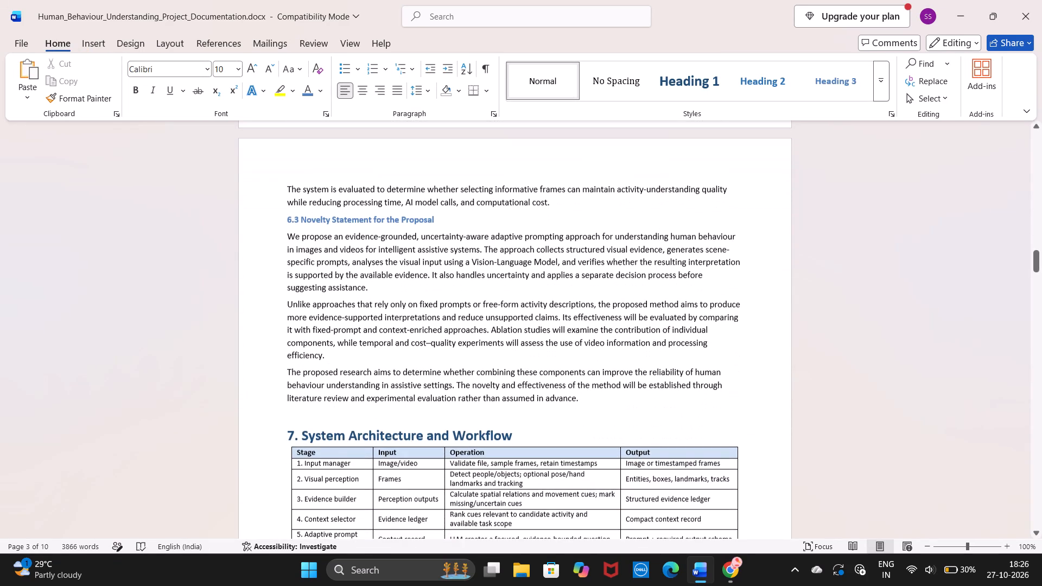
{"action": "scroll", "coordinate": [437, 232], "scroll_direction": "up", "scroll_amount": 12}
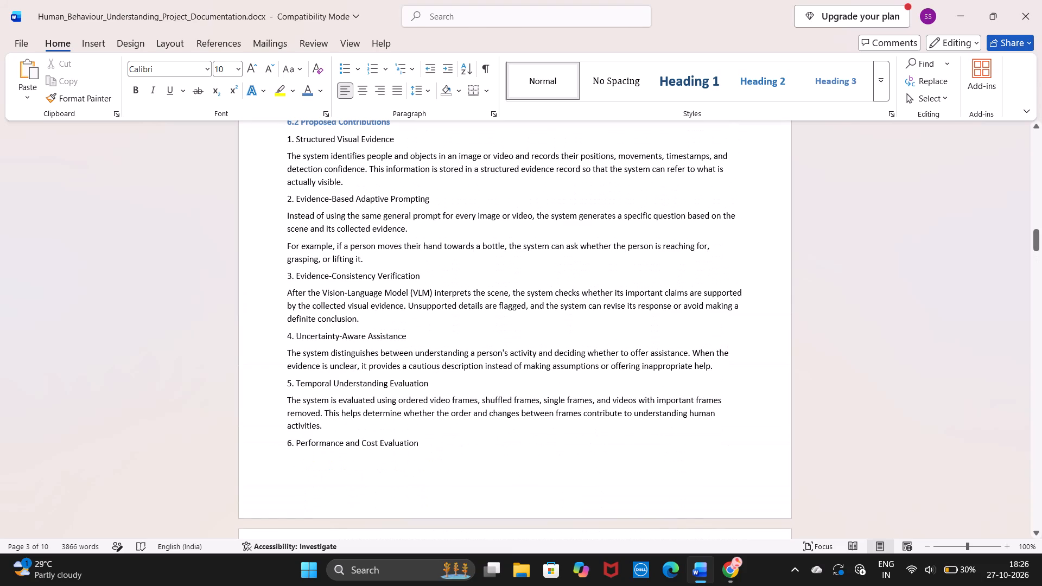
{"action": "scroll", "coordinate": [437, 232], "scroll_direction": "up", "scroll_amount": 9}
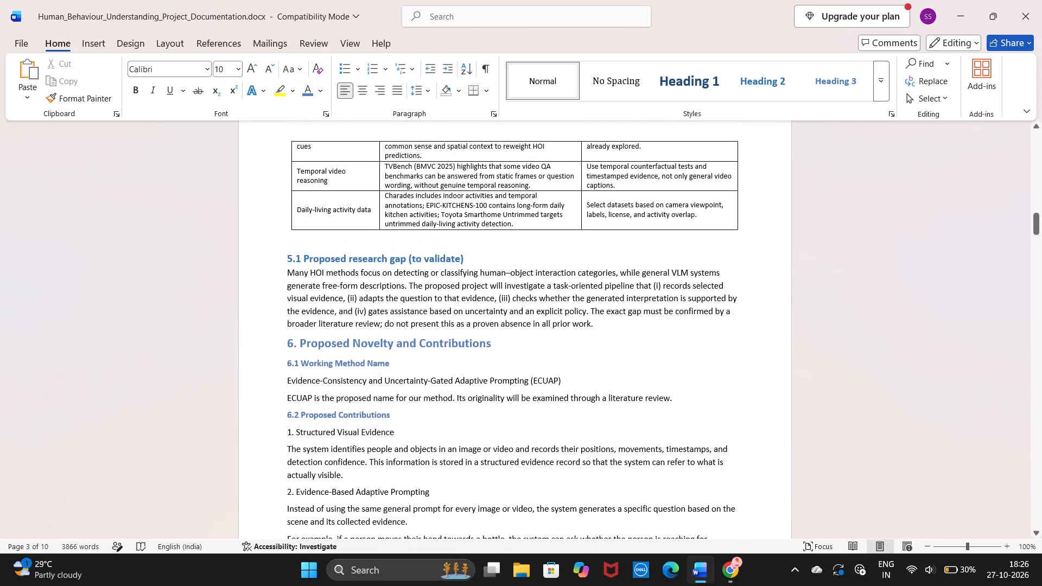
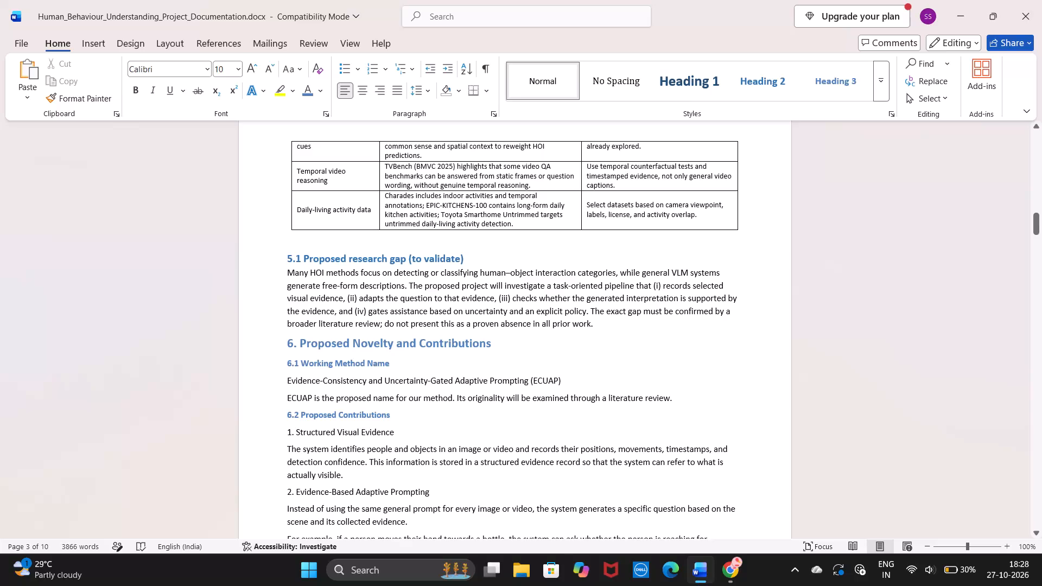
Insert "223w" before "maintain" in the paragraph under 6. Performance and Cost Evaluation.
{"action": "type", "text": "223w"}
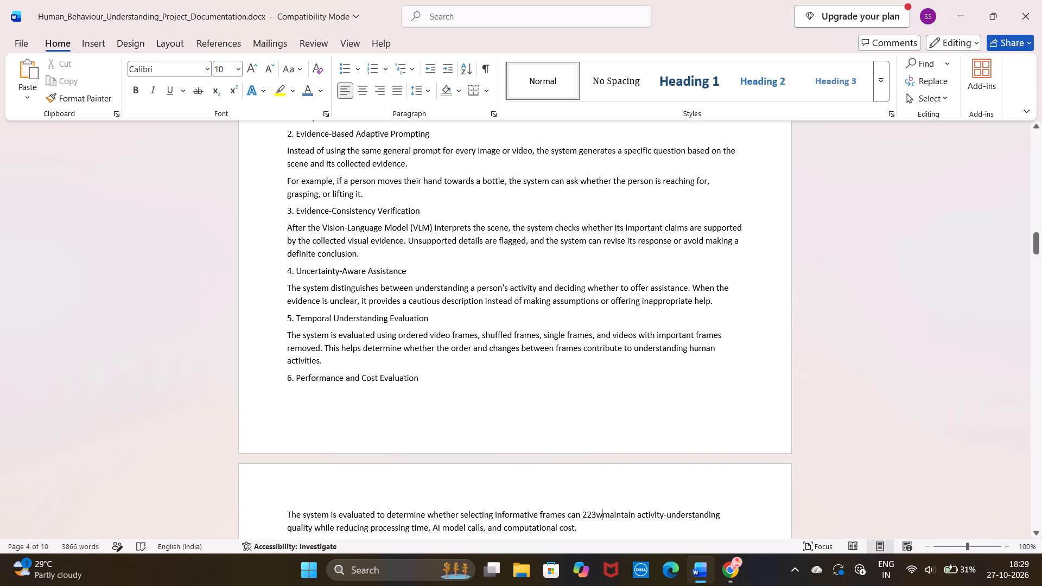
Review section 6 Proposed Novelty and Contributions, from 6.1 Working Method Name through 6.3 Novelty Statement for the Proposal.
{"action": "scroll", "coordinate": [424, 373], "scroll_direction": "down", "scroll_amount": 7}
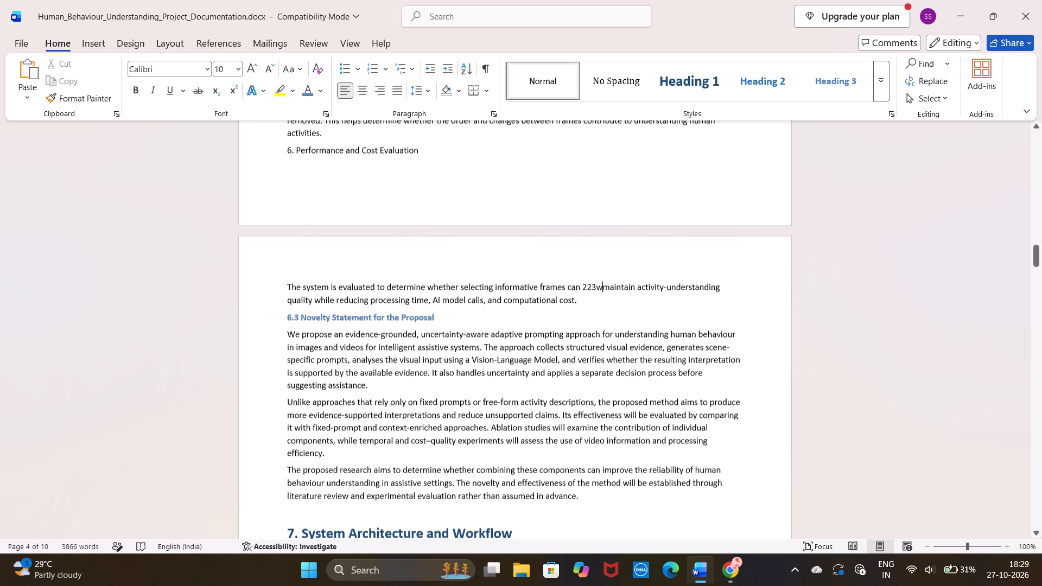
{"action": "scroll", "coordinate": [424, 373], "scroll_direction": "down", "scroll_amount": 6}
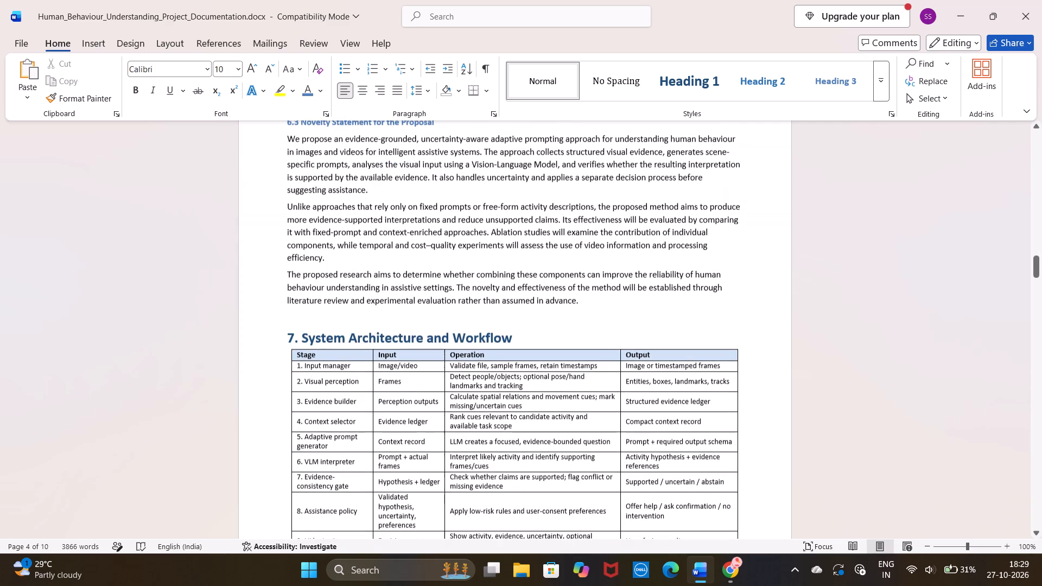
{"action": "scroll", "coordinate": [424, 373], "scroll_direction": "up", "scroll_amount": 19}
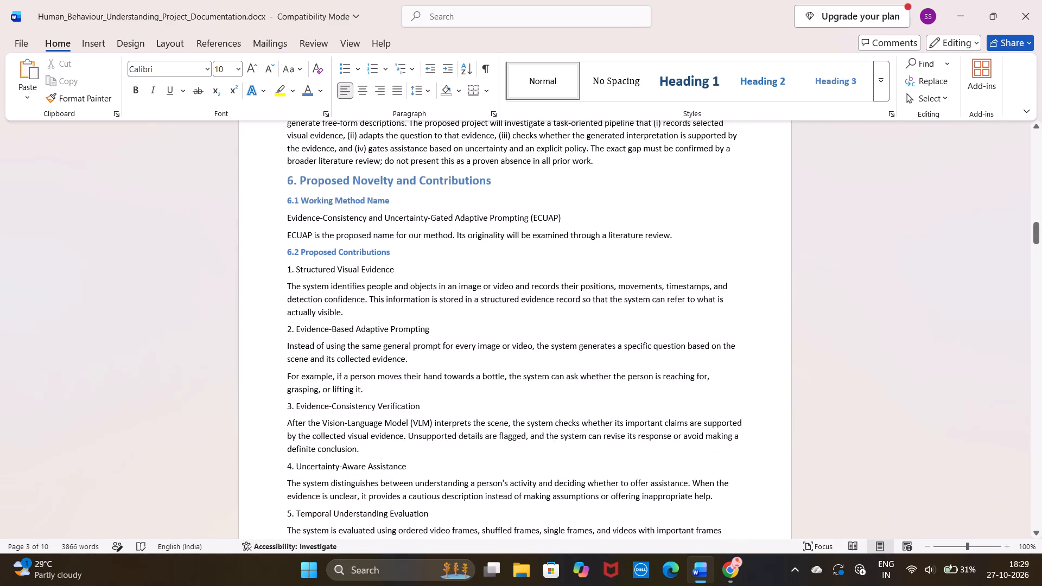
{"action": "scroll", "coordinate": [422, 361], "scroll_direction": "down", "scroll_amount": 15}
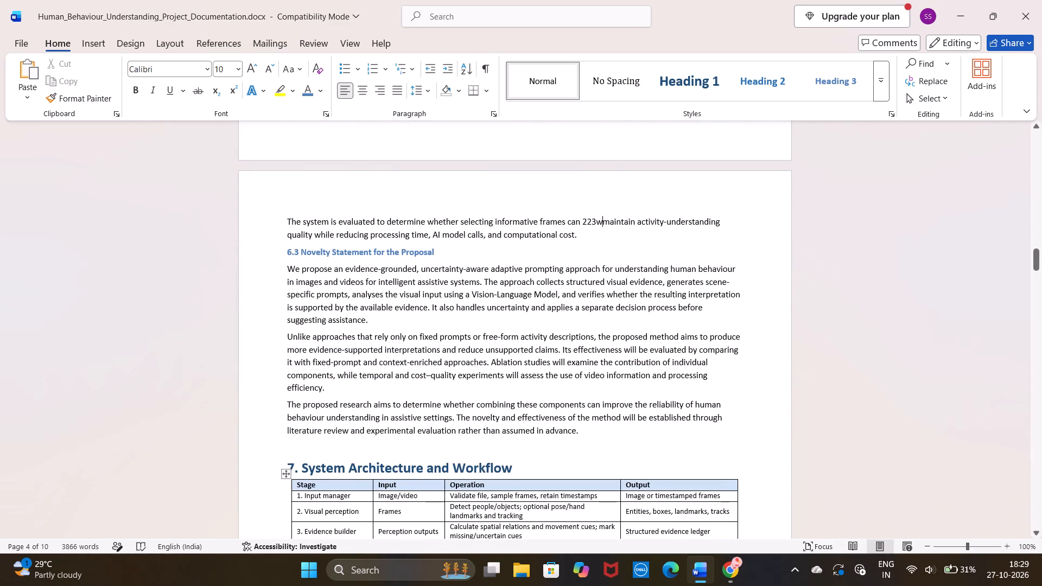
Examine section 7 System Architecture and Workflow, including its stage table and 7.1 Example, and place the cursor in the section heading.
{"action": "scroll", "coordinate": [422, 361], "scroll_direction": "down", "scroll_amount": 7}
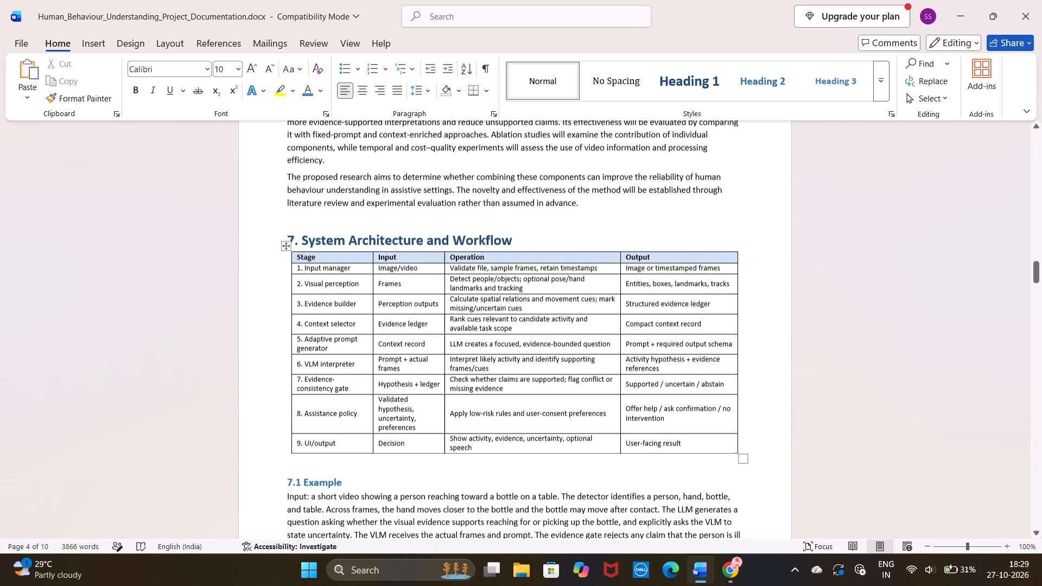
{"action": "scroll", "coordinate": [422, 361], "scroll_direction": "down", "scroll_amount": 1}
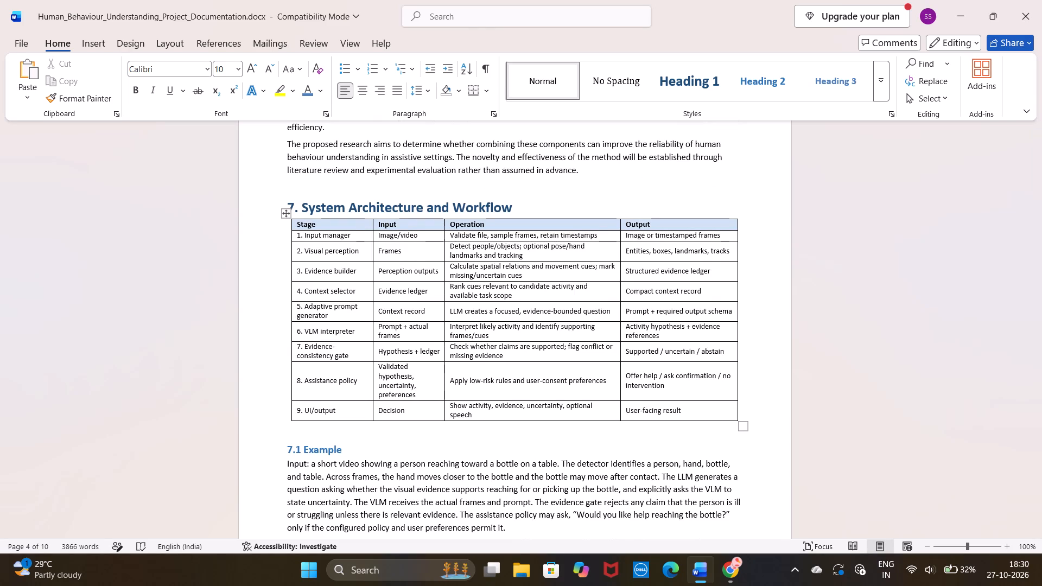
{"action": "scroll", "coordinate": [422, 361], "scroll_direction": "down", "scroll_amount": 1}
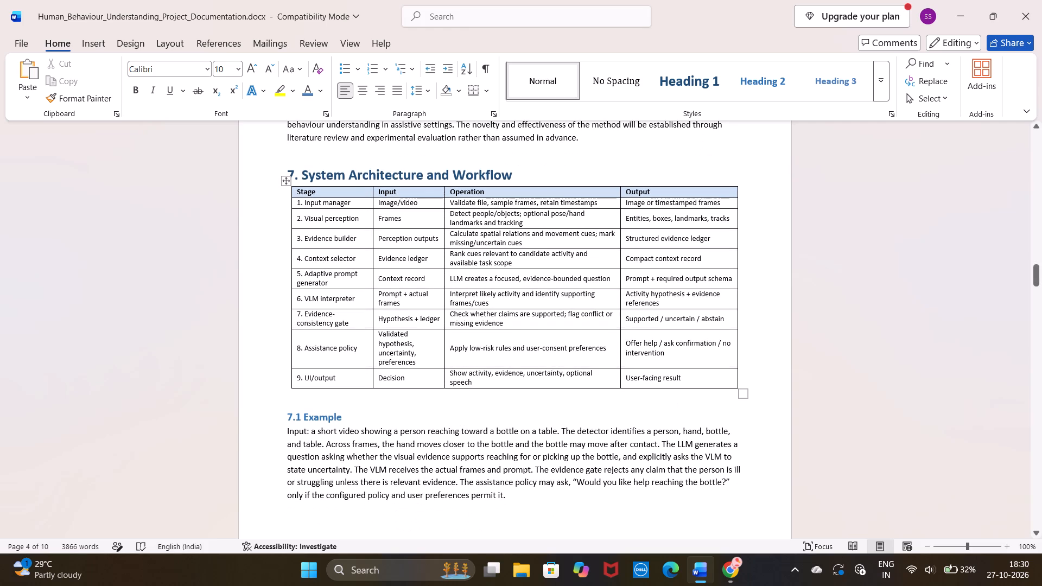
{"action": "scroll", "coordinate": [422, 361], "scroll_direction": "down", "scroll_amount": 3}
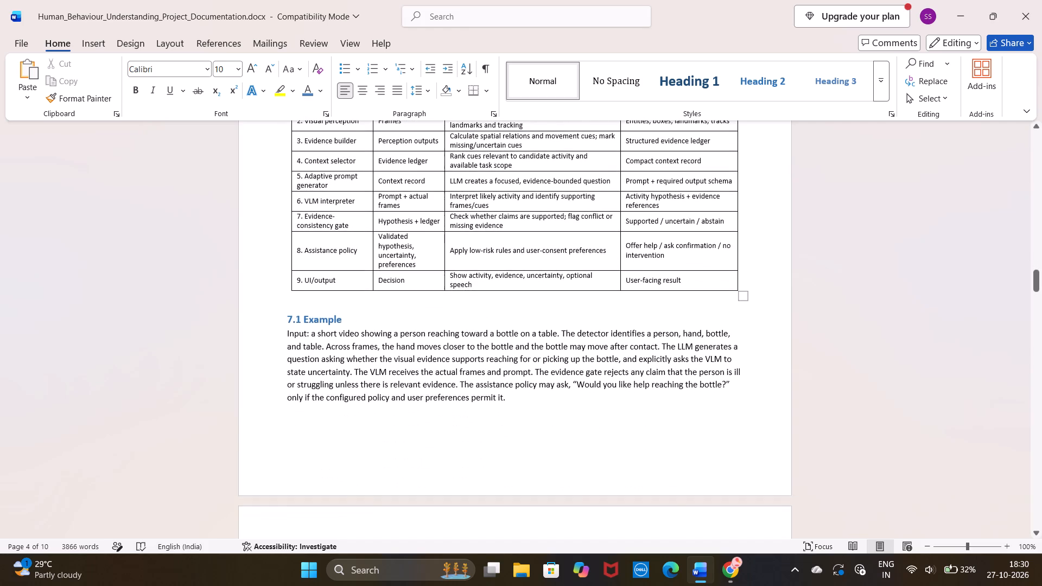
{"action": "scroll", "coordinate": [422, 361], "scroll_direction": "down", "scroll_amount": 5}
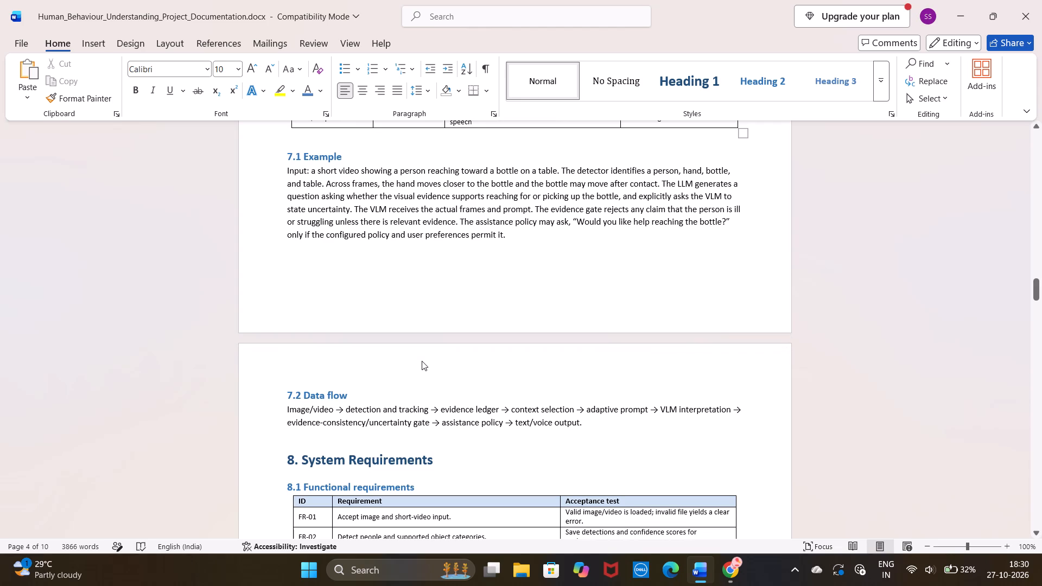
{"action": "scroll", "coordinate": [422, 361], "scroll_direction": "up", "scroll_amount": 2}
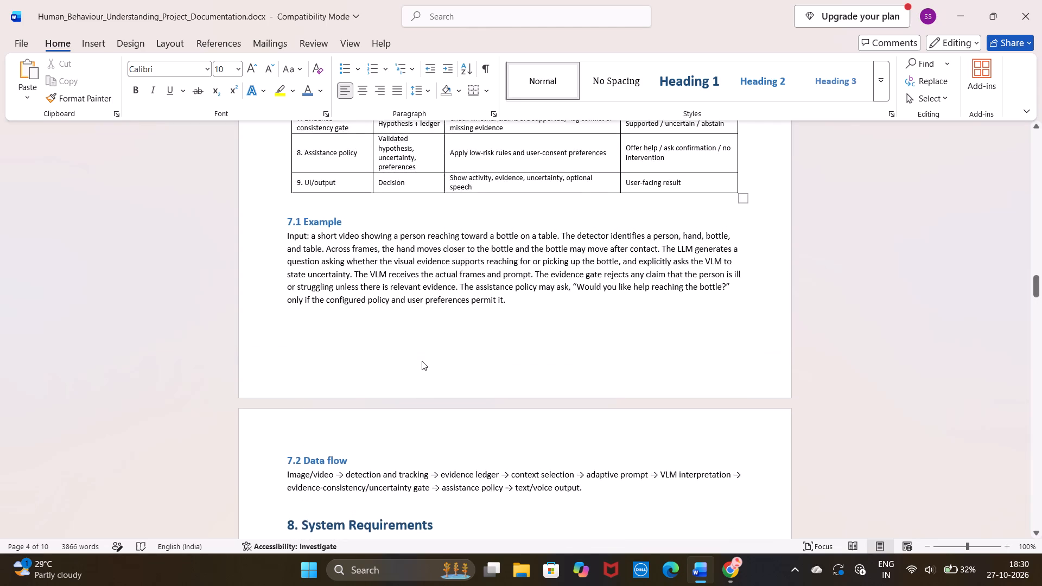
{"action": "scroll", "coordinate": [422, 361], "scroll_direction": "up", "scroll_amount": 2}
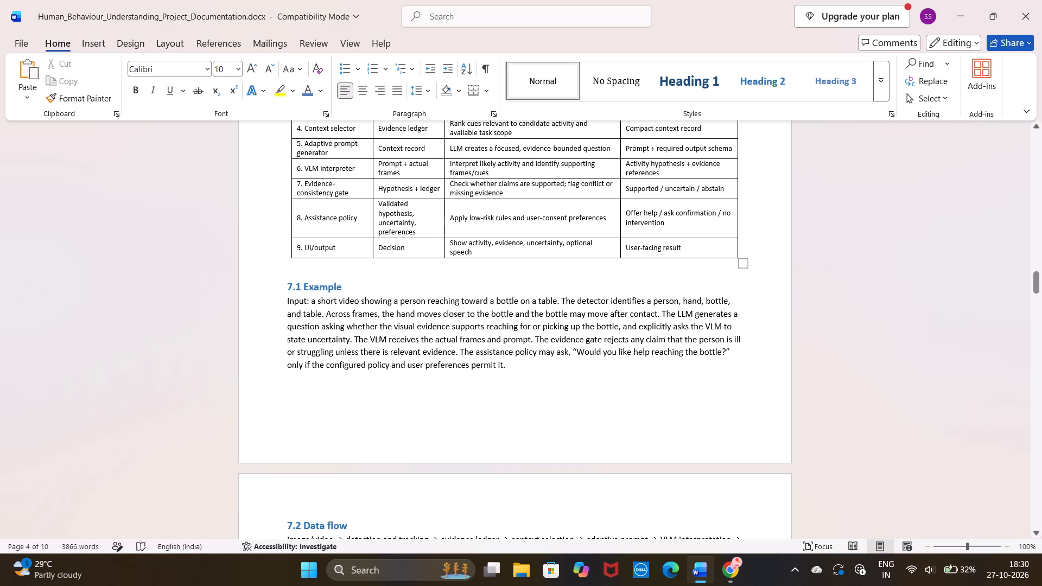
{"action": "scroll", "coordinate": [405, 365], "scroll_direction": "up", "scroll_amount": 2}
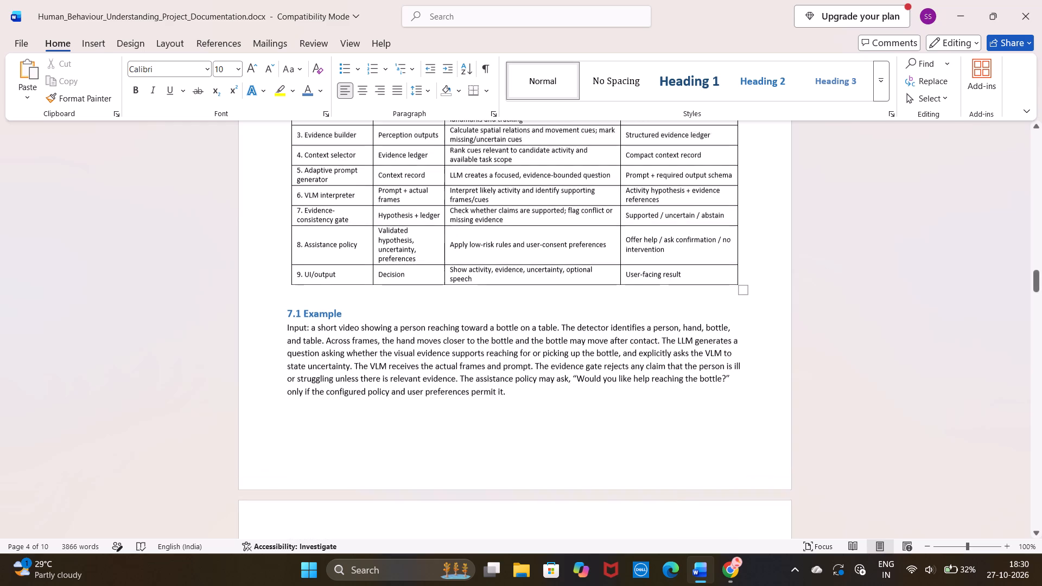
{"action": "scroll", "coordinate": [405, 365], "scroll_direction": "up", "scroll_amount": 2}
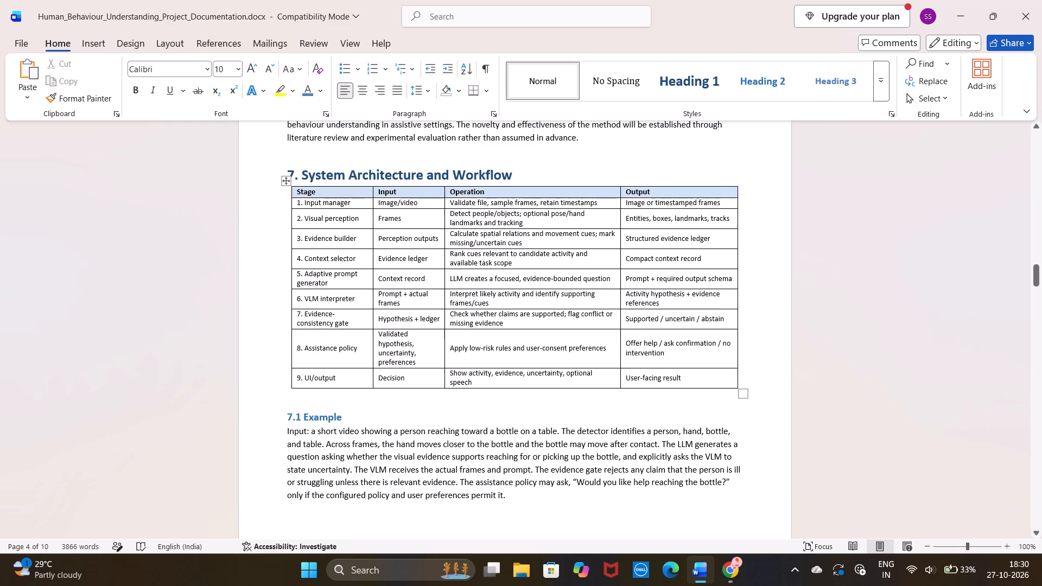
{"action": "left_click", "coordinate": [316, 156]}
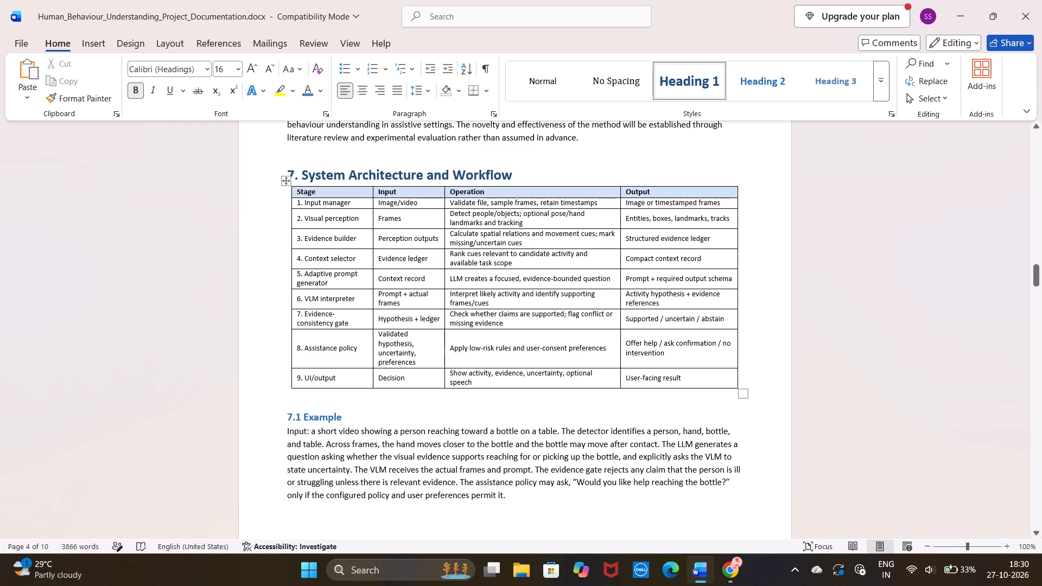
Review the document from 7.2 Data flow through 8 System Requirements and 9 Methodology and Algorithms to 10 Dataset and Annotation Strategy.
{"action": "scroll", "coordinate": [513, 331], "scroll_direction": "down", "scroll_amount": 15}
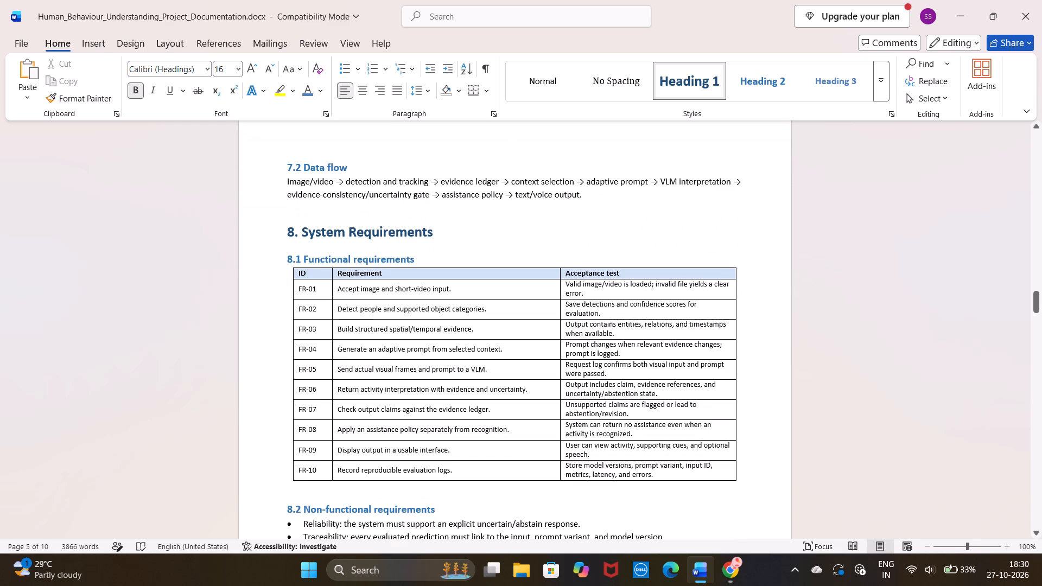
{"action": "scroll", "coordinate": [513, 331], "scroll_direction": "down", "scroll_amount": 3}
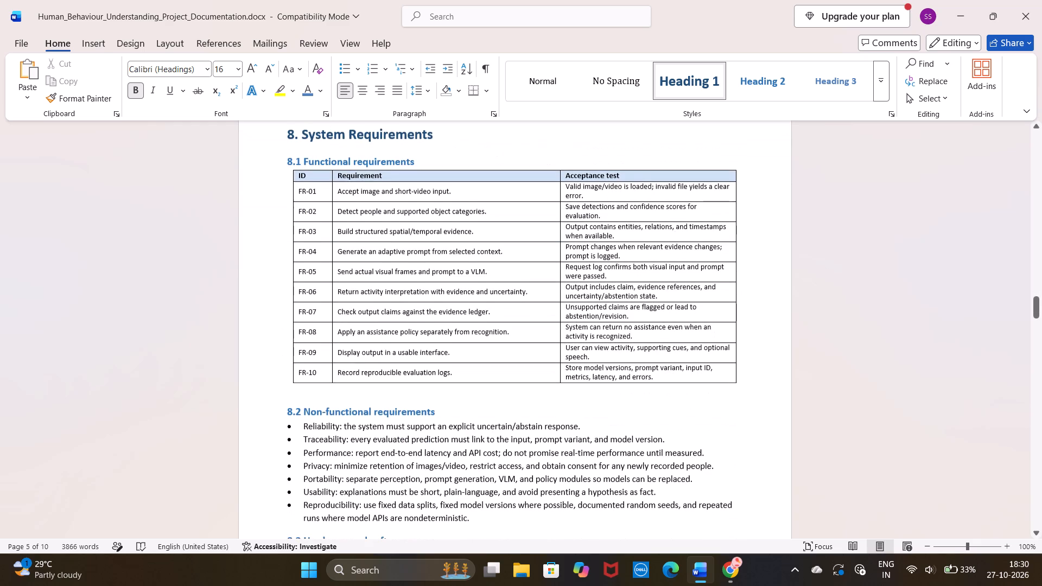
{"action": "scroll", "coordinate": [513, 331], "scroll_direction": "down", "scroll_amount": 5}
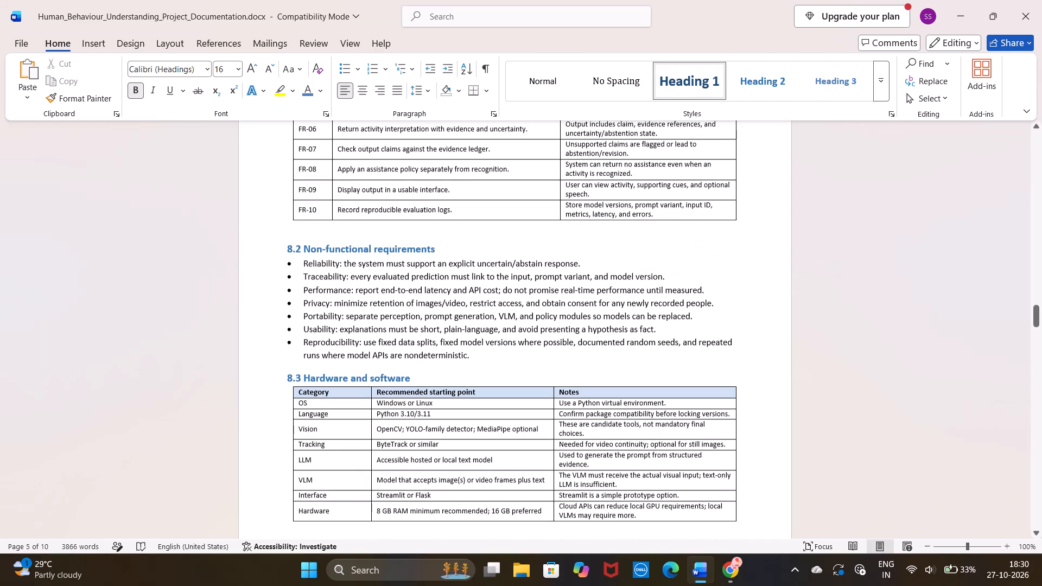
{"action": "scroll", "coordinate": [513, 331], "scroll_direction": "down", "scroll_amount": 7}
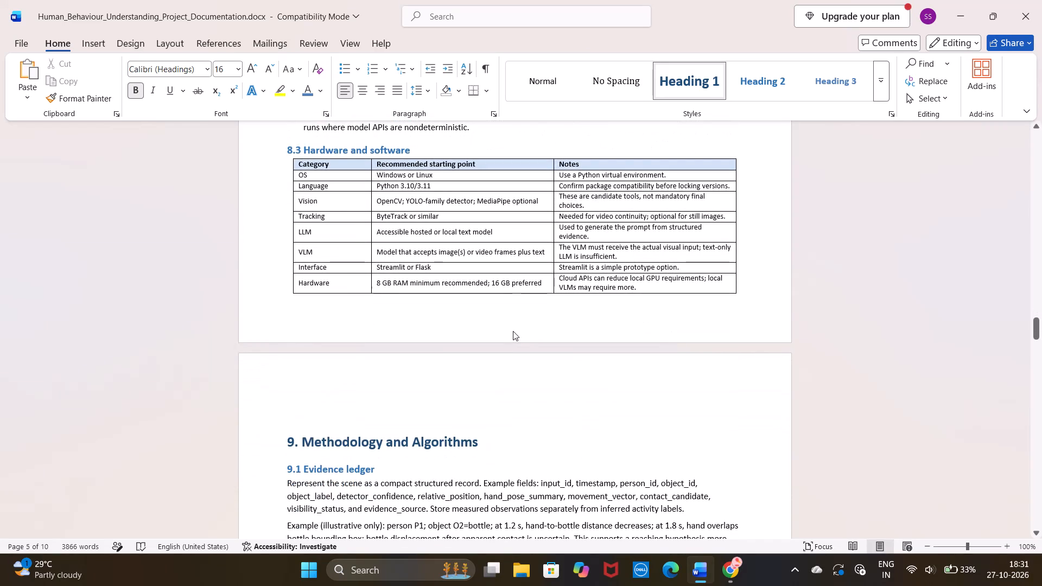
{"action": "scroll", "coordinate": [513, 331], "scroll_direction": "down", "scroll_amount": 9}
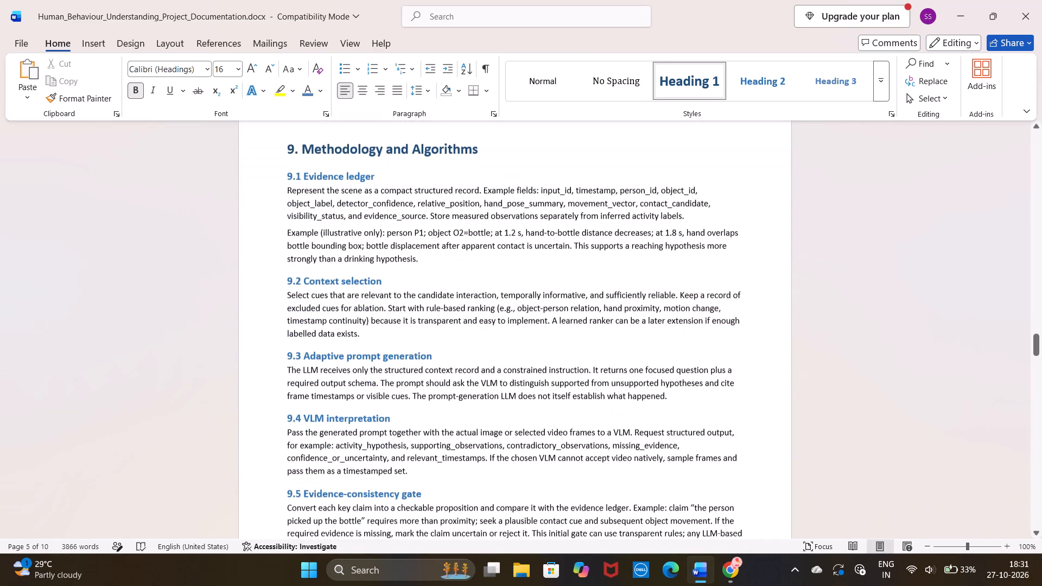
{"action": "scroll", "coordinate": [513, 331], "scroll_direction": "down", "scroll_amount": 9}
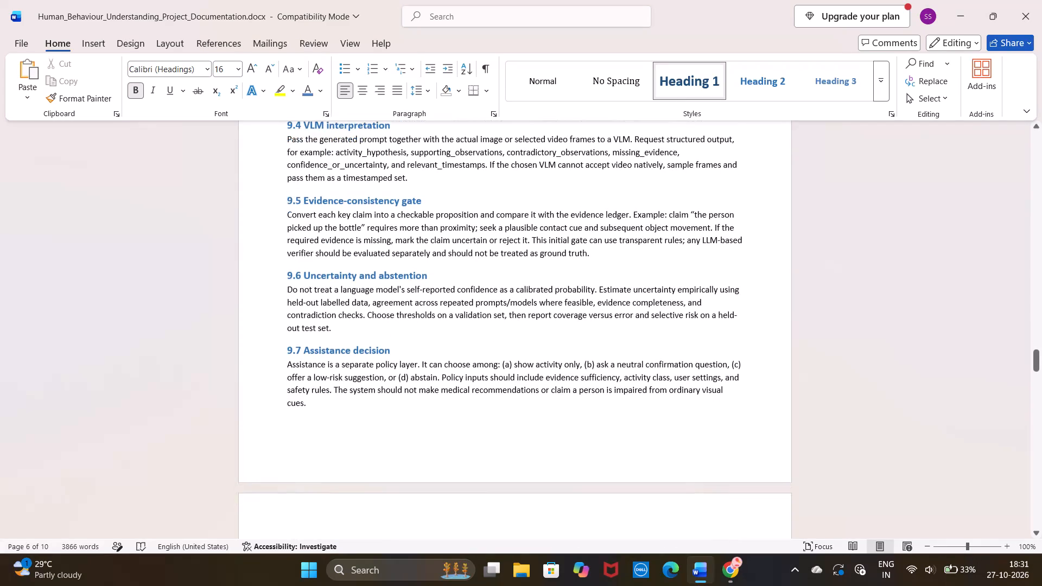
{"action": "scroll", "coordinate": [513, 331], "scroll_direction": "down", "scroll_amount": 8}
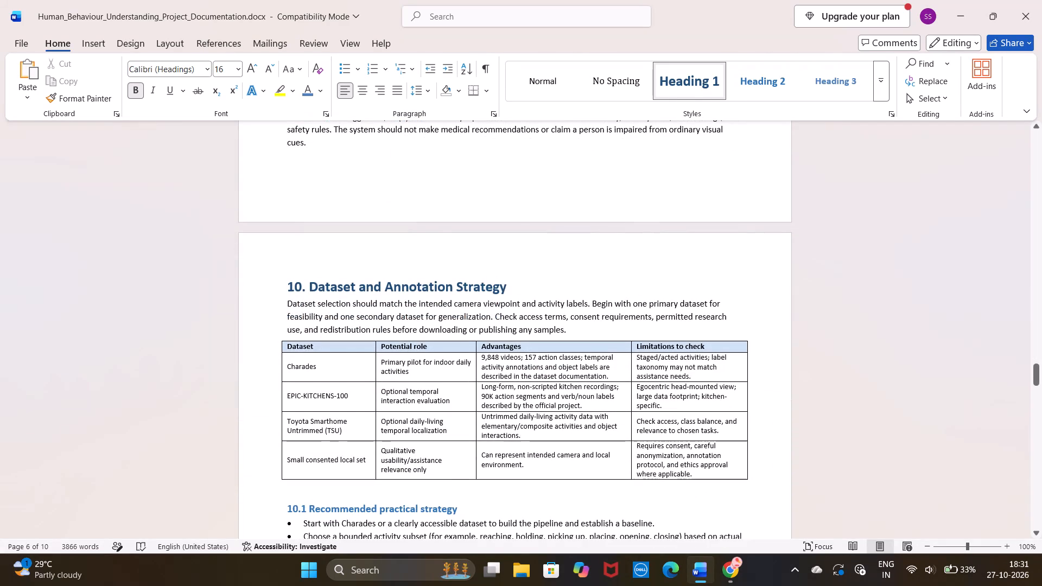
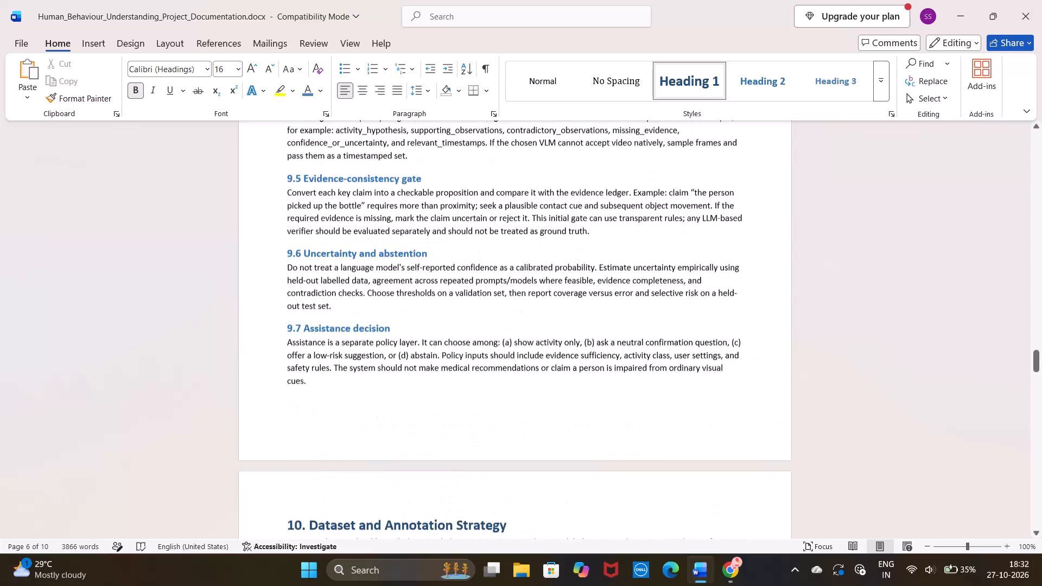
Look back through sections 9 Methodology and Algorithms and 8 System Requirements to 7.2 Data flow.
{"action": "scroll", "coordinate": [513, 331], "scroll_direction": "up", "scroll_amount": 4}
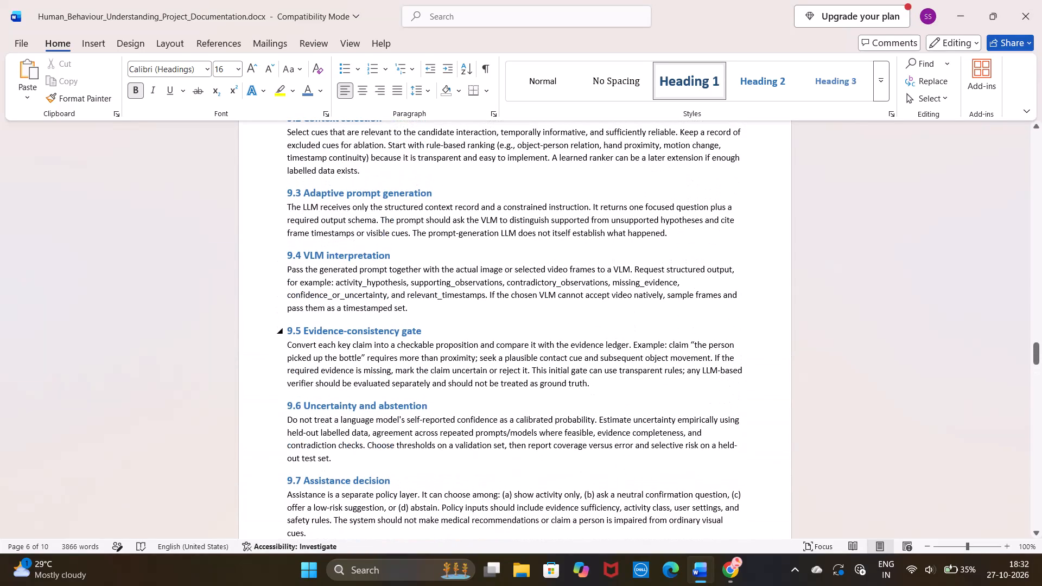
{"action": "scroll", "coordinate": [513, 331], "scroll_direction": "up", "scroll_amount": 8}
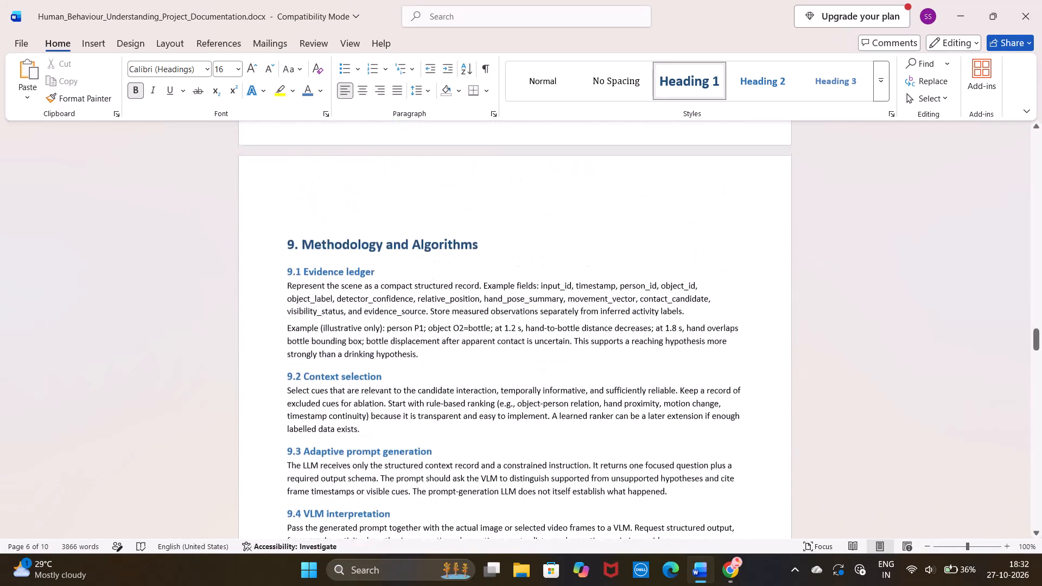
{"action": "scroll", "coordinate": [513, 331], "scroll_direction": "up", "scroll_amount": 3}
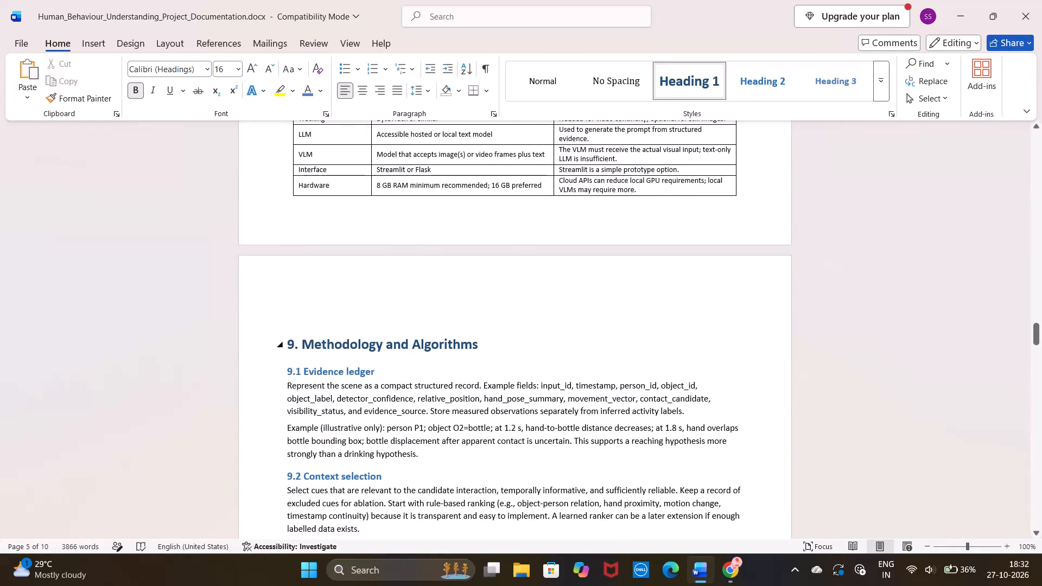
{"action": "scroll", "coordinate": [513, 331], "scroll_direction": "up", "scroll_amount": 8}
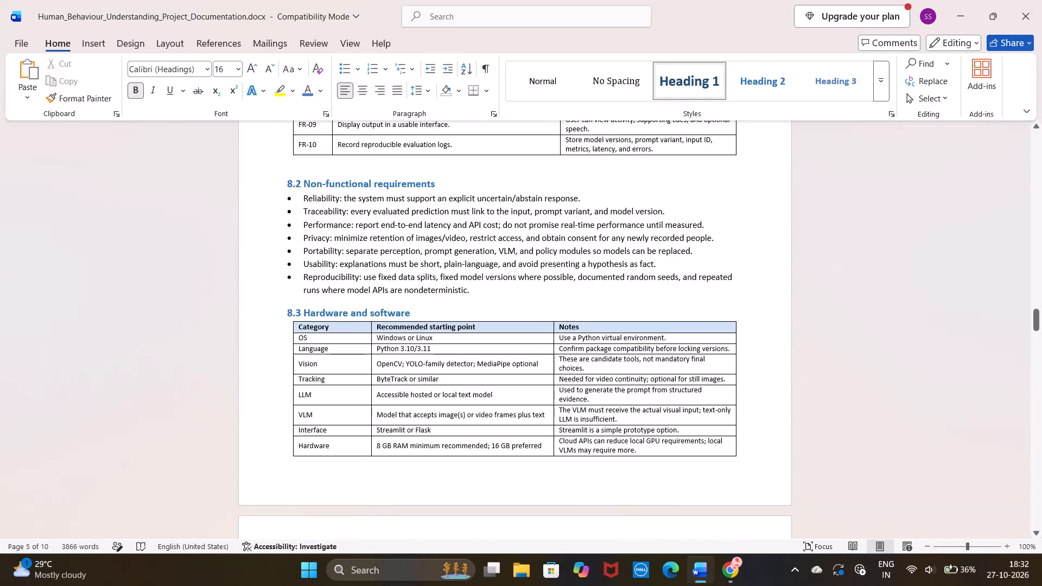
{"action": "scroll", "coordinate": [513, 331], "scroll_direction": "up", "scroll_amount": 4}
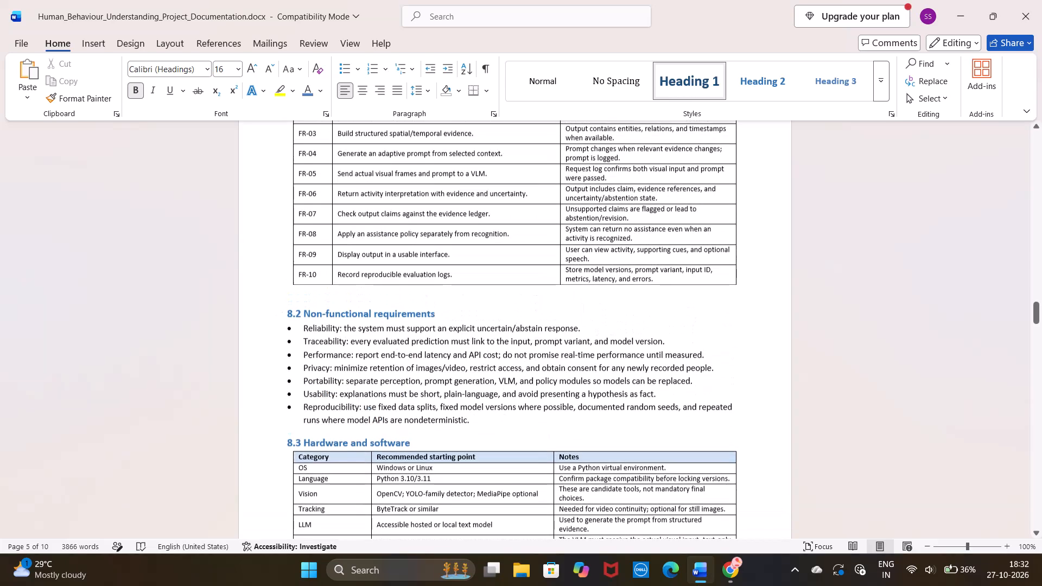
{"action": "scroll", "coordinate": [513, 331], "scroll_direction": "up", "scroll_amount": 5}
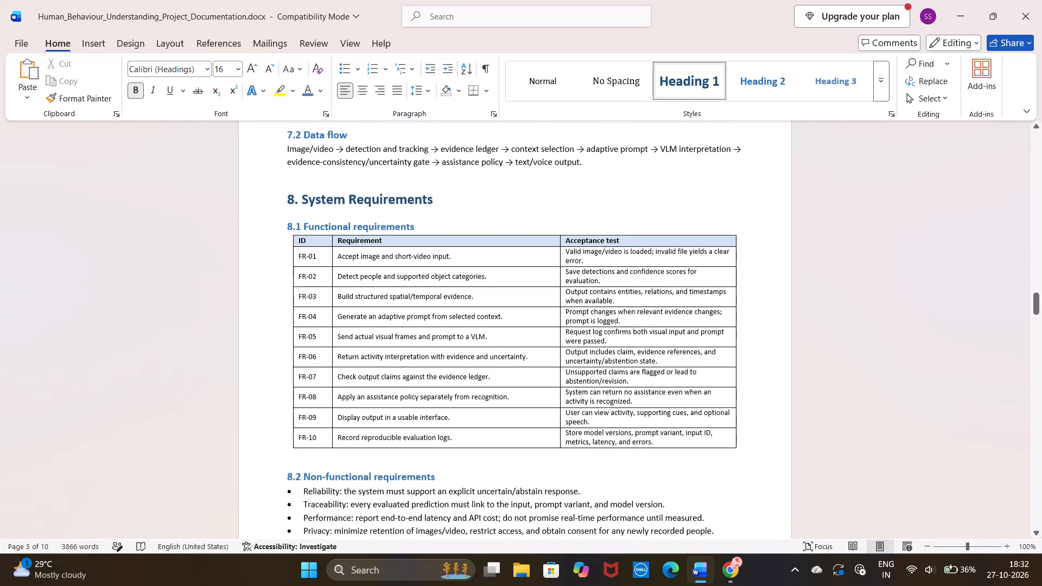
{"action": "scroll", "coordinate": [513, 331], "scroll_direction": "up", "scroll_amount": 4}
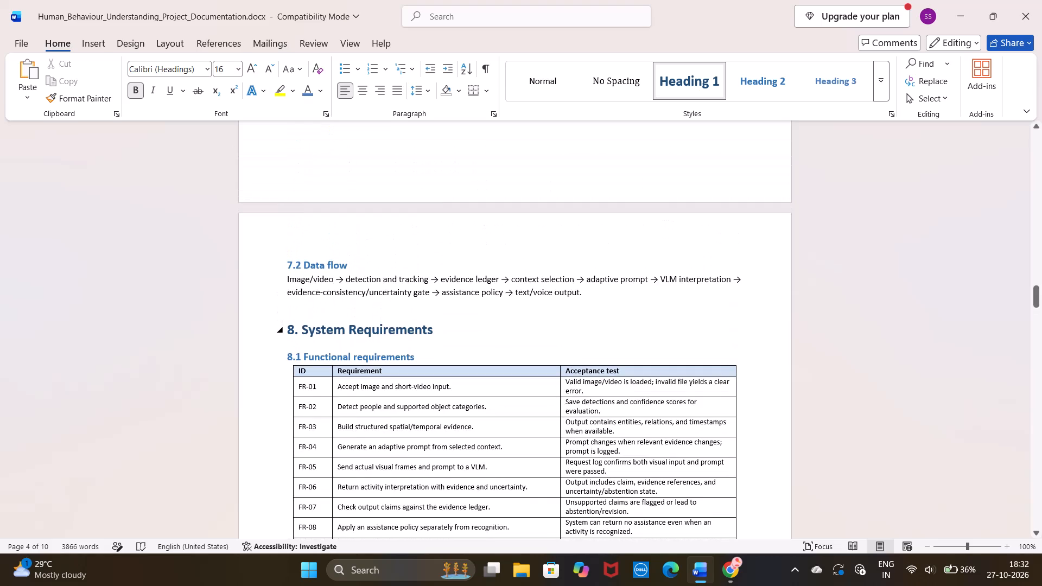
Read section 8 System Requirements, from the functional requirements table through 8.3 Hardware and software, and section 9 Methodology and Algorithms through 9.6.
{"action": "scroll", "coordinate": [513, 331], "scroll_direction": "down", "scroll_amount": 4}
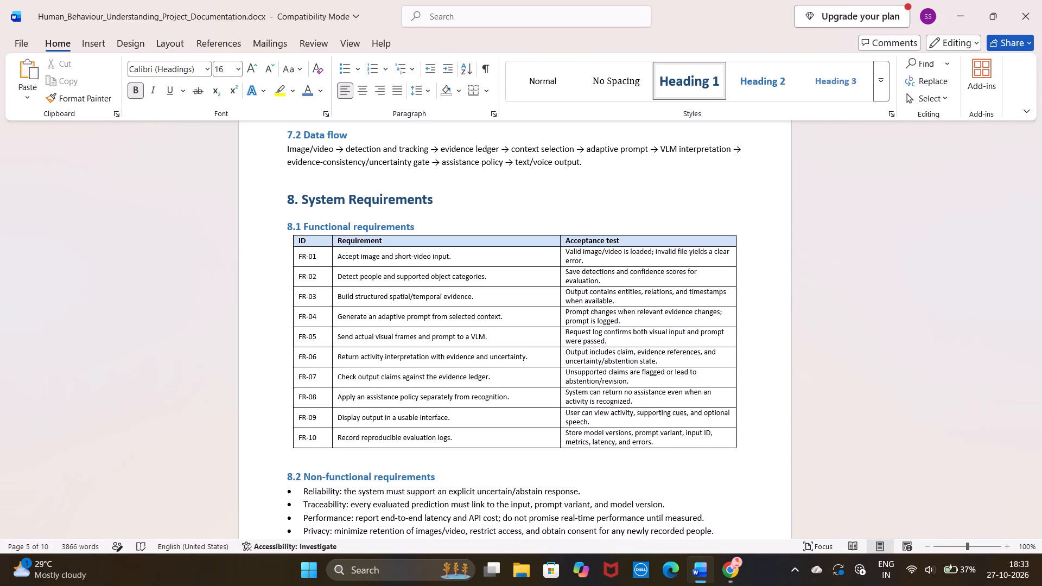
{"action": "scroll", "coordinate": [513, 331], "scroll_direction": "down", "scroll_amount": 3}
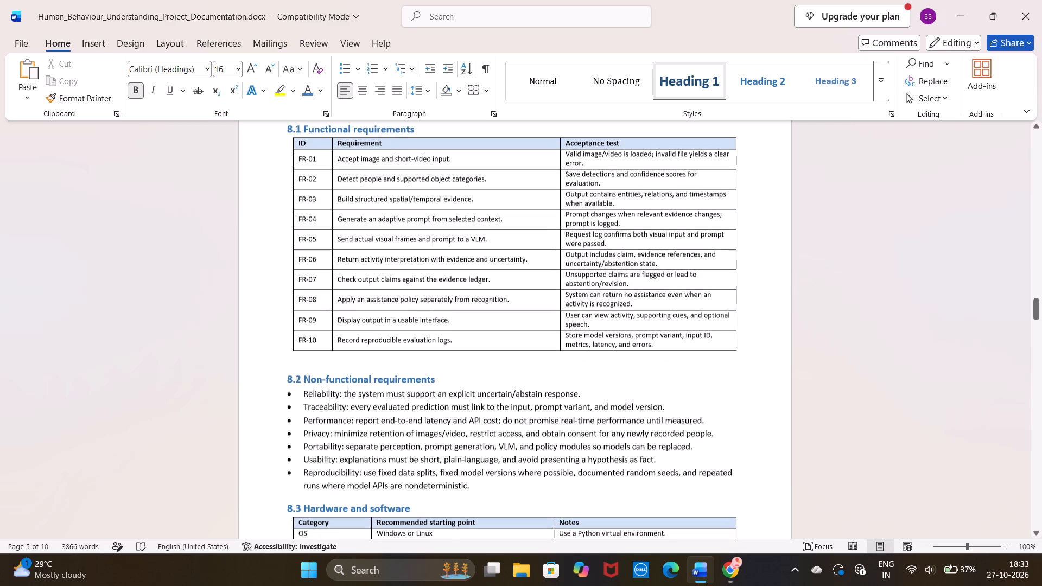
{"action": "scroll", "coordinate": [513, 331], "scroll_direction": "down", "scroll_amount": 4}
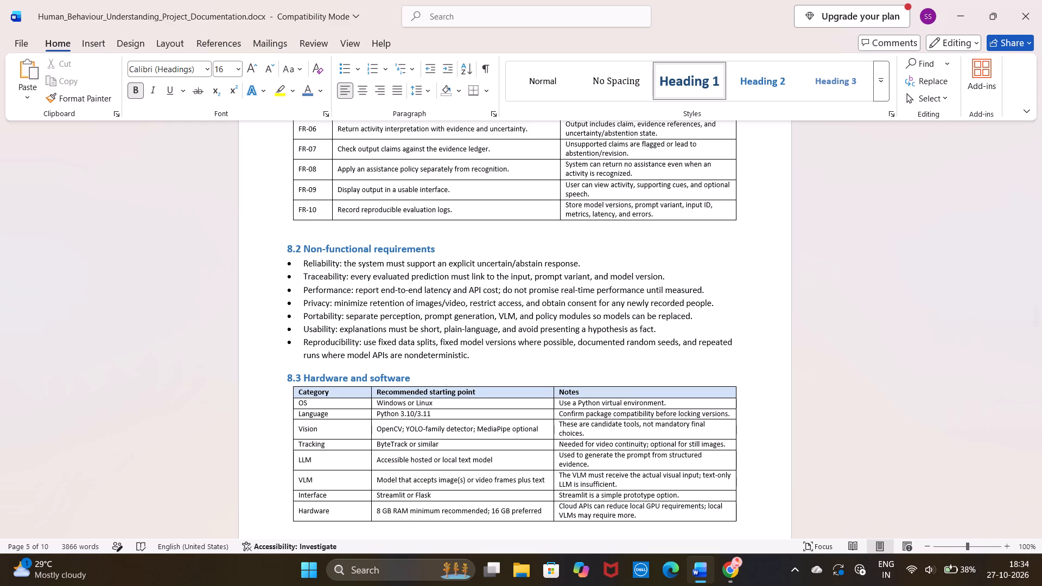
{"action": "scroll", "coordinate": [541, 311], "scroll_direction": "down", "scroll_amount": 3}
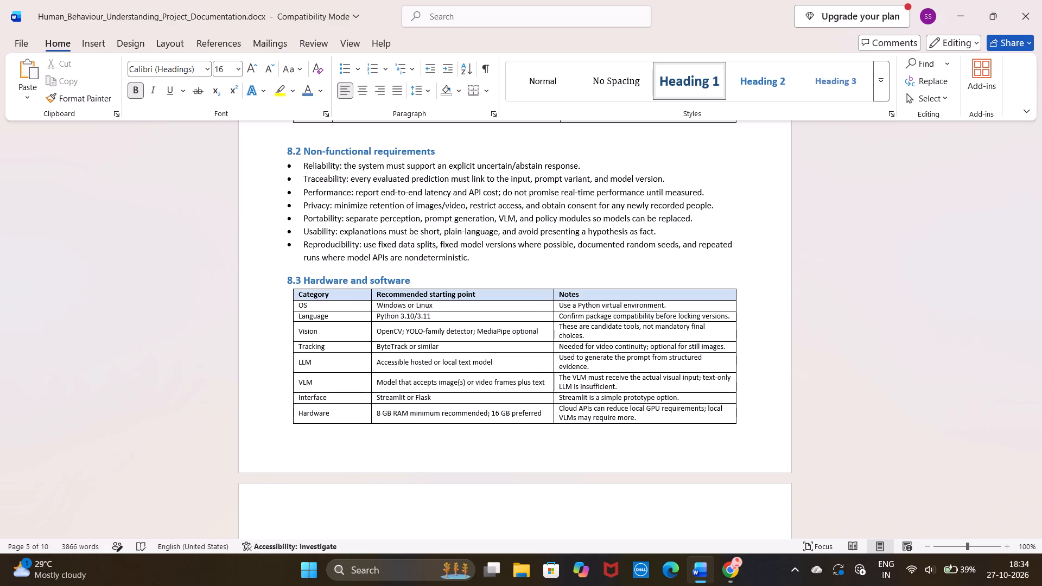
{"action": "scroll", "coordinate": [541, 311], "scroll_direction": "down", "scroll_amount": 2}
{"action": "scroll", "coordinate": [541, 311], "scroll_direction": "up", "scroll_amount": 1}
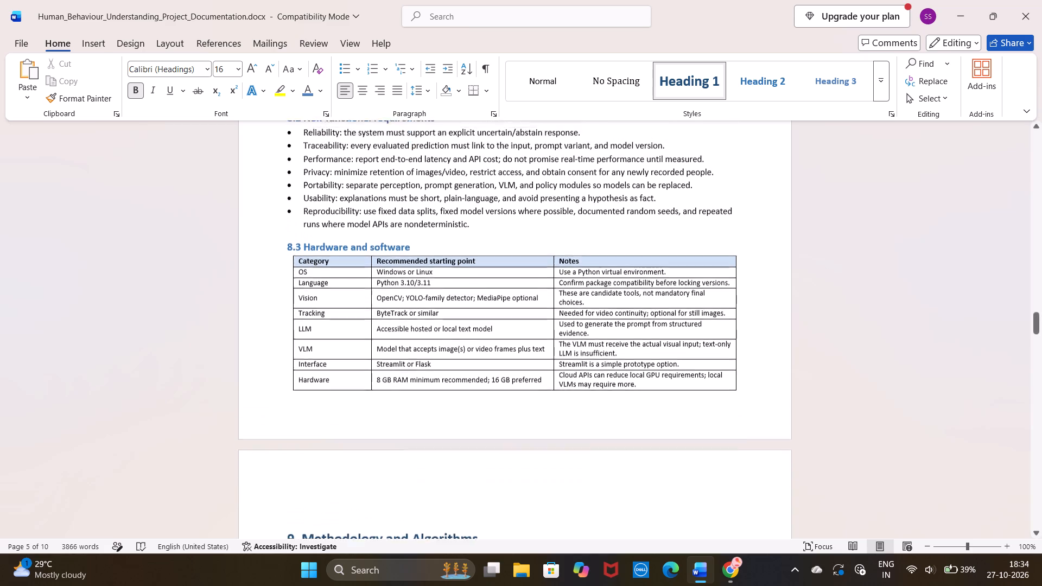
{"action": "scroll", "coordinate": [541, 311], "scroll_direction": "down", "scroll_amount": 7}
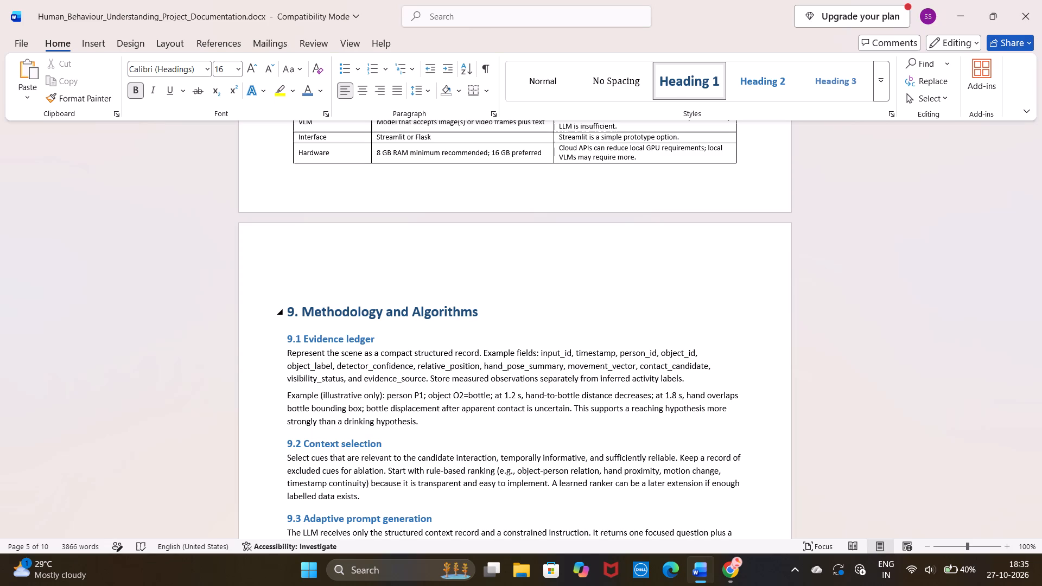
{"action": "scroll", "coordinate": [541, 311], "scroll_direction": "down", "scroll_amount": 3}
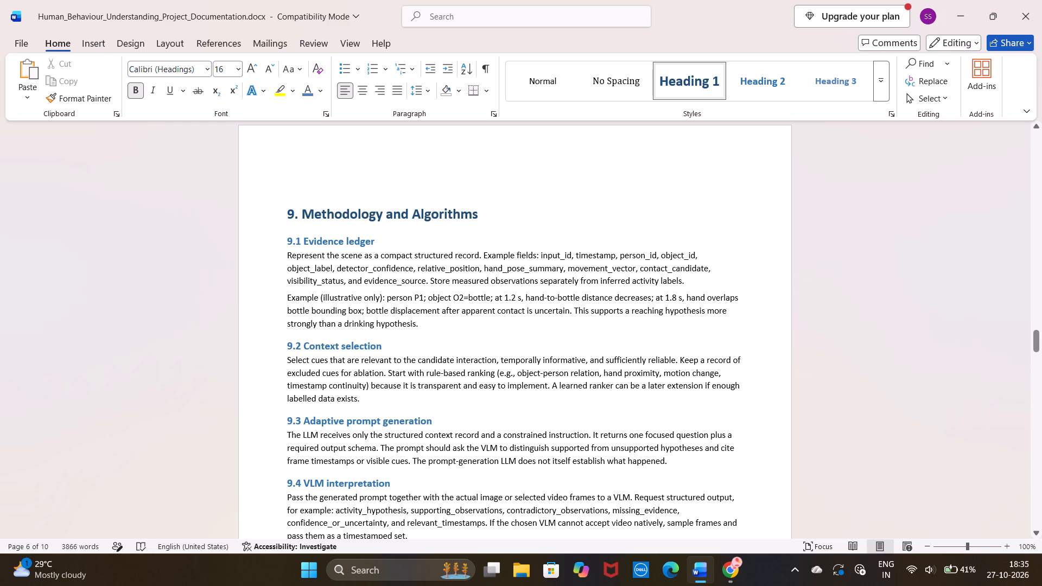
{"action": "scroll", "coordinate": [498, 326], "scroll_direction": "down", "scroll_amount": 5}
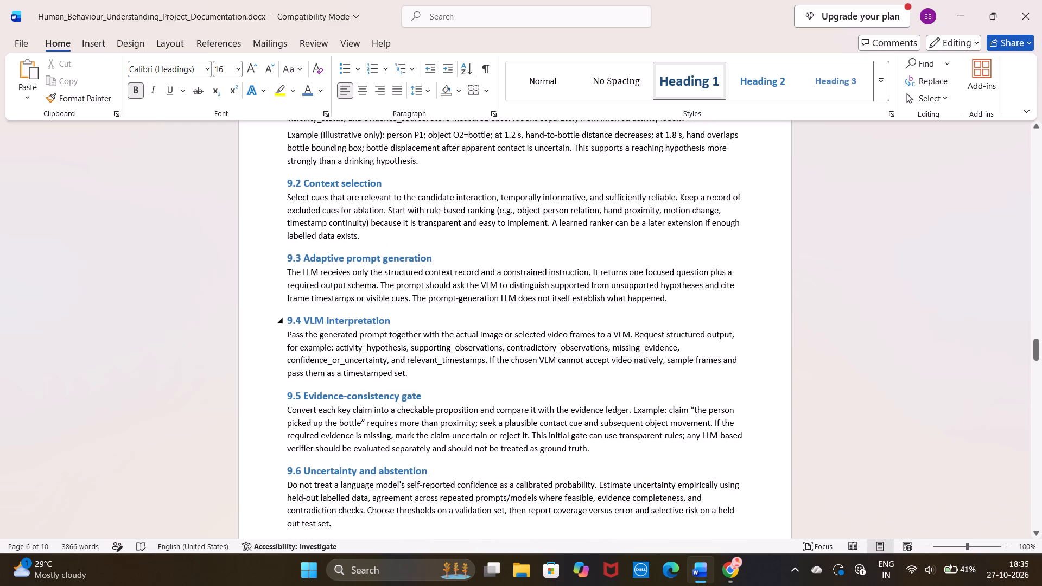
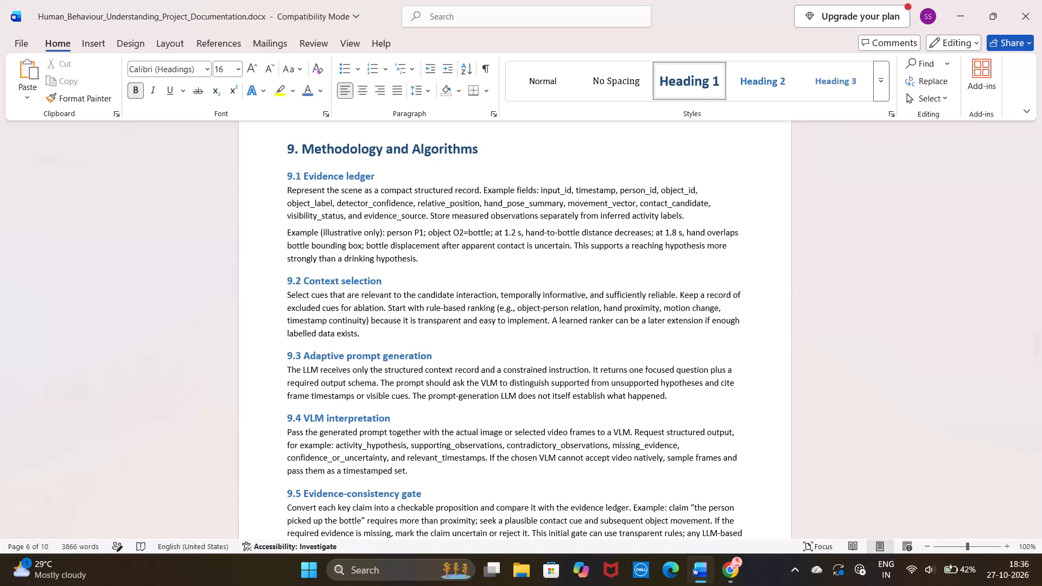
Review the rest of section 9 Methodology and Algorithms and the dataset table and practical strategy in section 10 Dataset and Annotation Strategy.
{"action": "scroll", "coordinate": [498, 326], "scroll_direction": "up", "scroll_amount": 1}
{"action": "scroll", "coordinate": [498, 326], "scroll_direction": "down", "scroll_amount": 3}
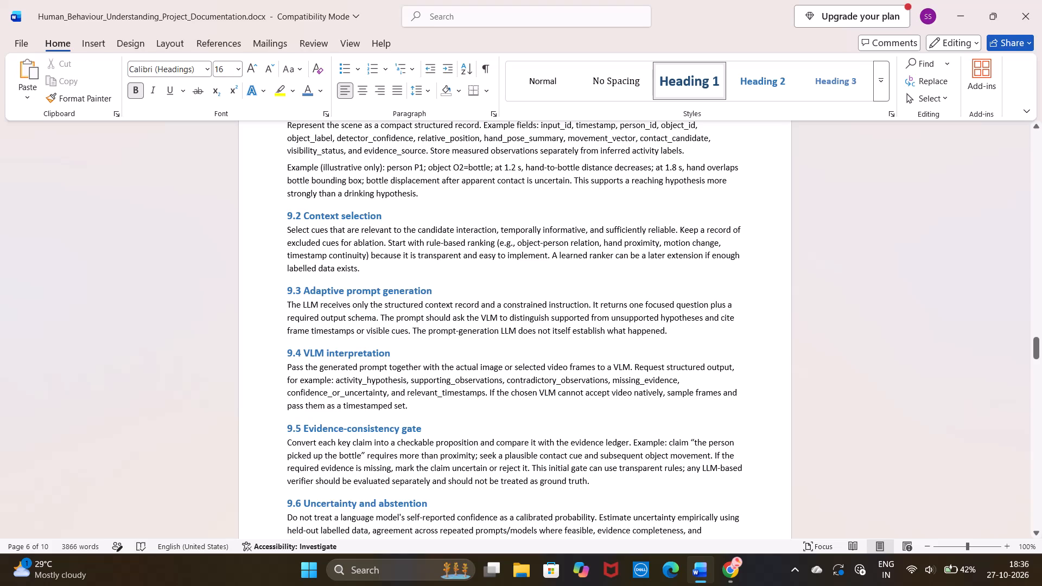
{"action": "scroll", "coordinate": [498, 326], "scroll_direction": "down", "scroll_amount": 18}
{"action": "scroll", "coordinate": [498, 326], "scroll_direction": "down", "scroll_amount": 3}
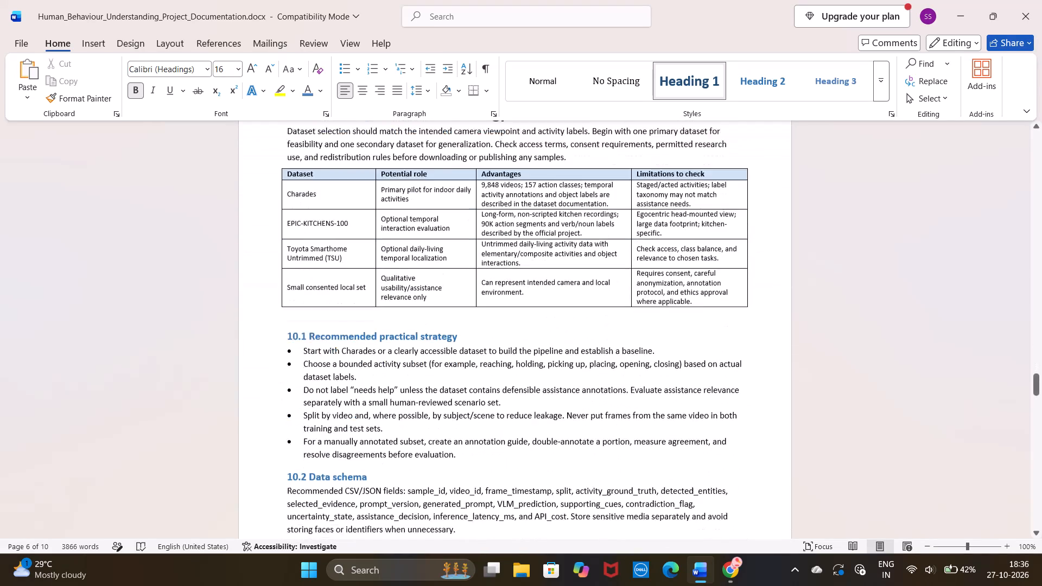
{"action": "scroll", "coordinate": [498, 326], "scroll_direction": "up", "scroll_amount": 3}
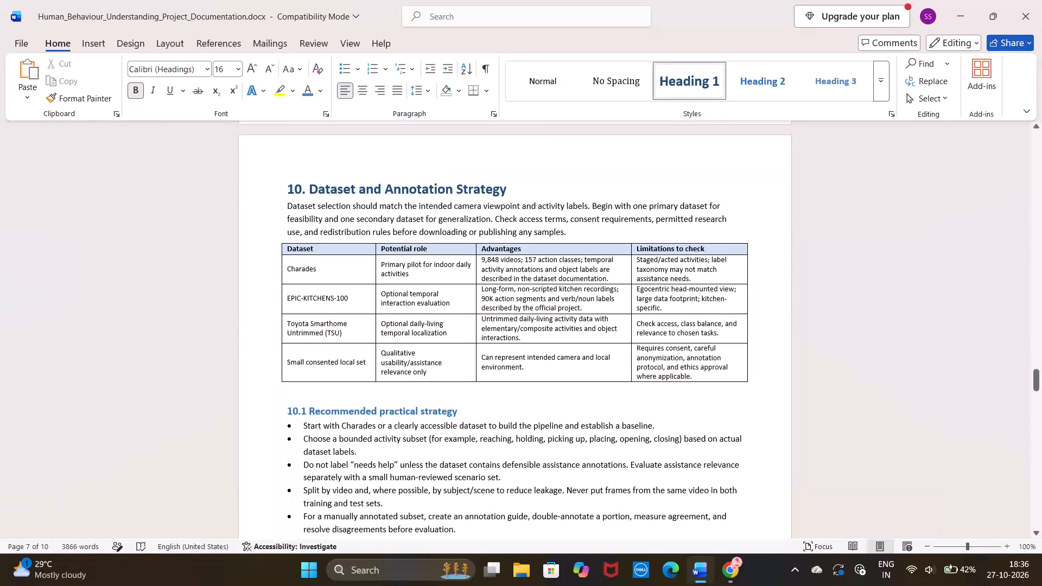
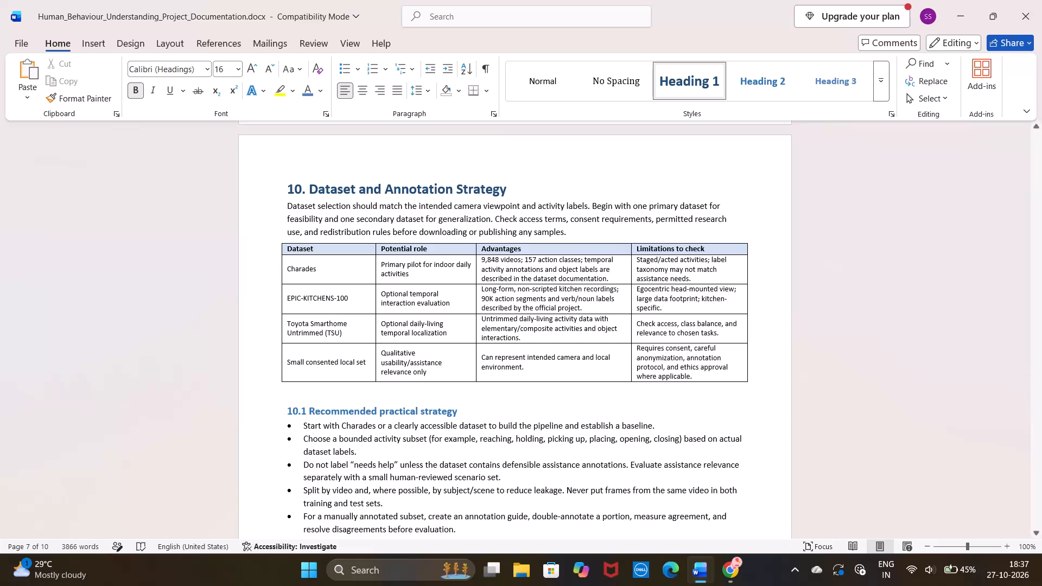
Review the data schema in section 10, all of section 11 Experimental Design and Evaluation Metrics, and section 12 Implementation Plan.
{"action": "left_click", "coordinate": [290, 186]}
{"action": "scroll", "coordinate": [290, 186], "scroll_direction": "down", "scroll_amount": 2}
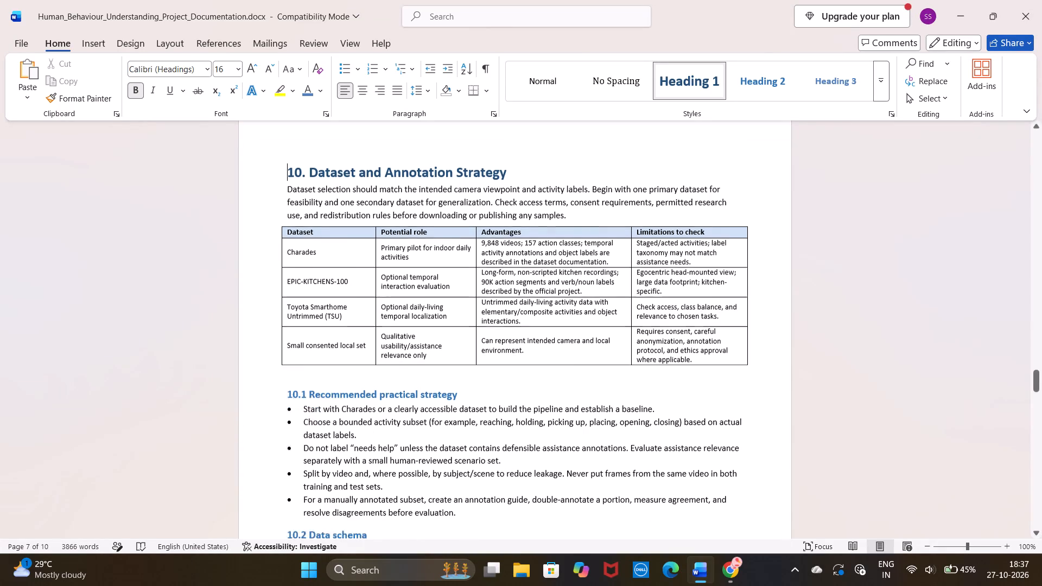
{"action": "scroll", "coordinate": [290, 186], "scroll_direction": "down", "scroll_amount": 1}
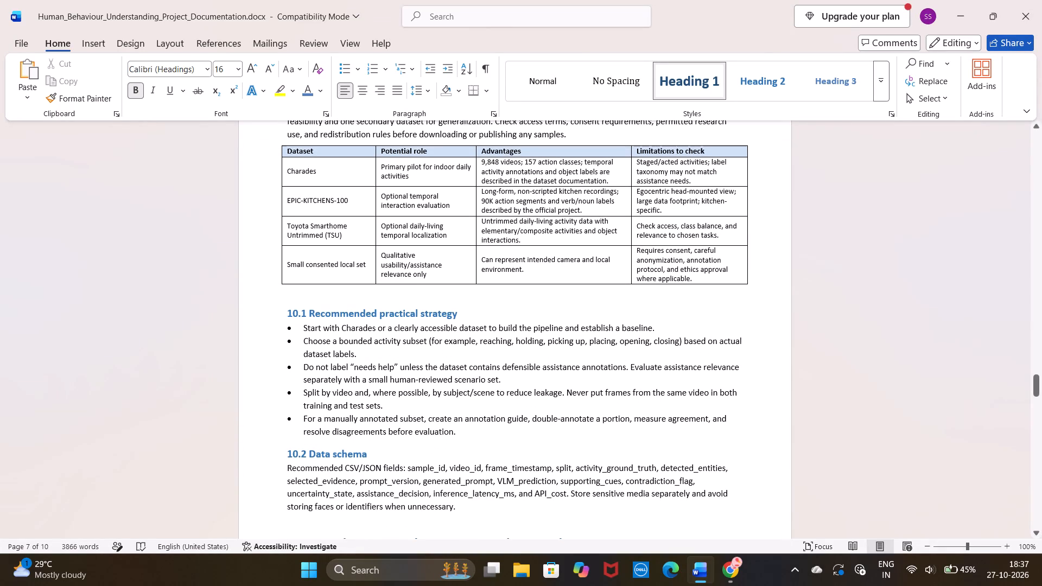
{"action": "scroll", "coordinate": [608, 400], "scroll_direction": "down", "scroll_amount": 6}
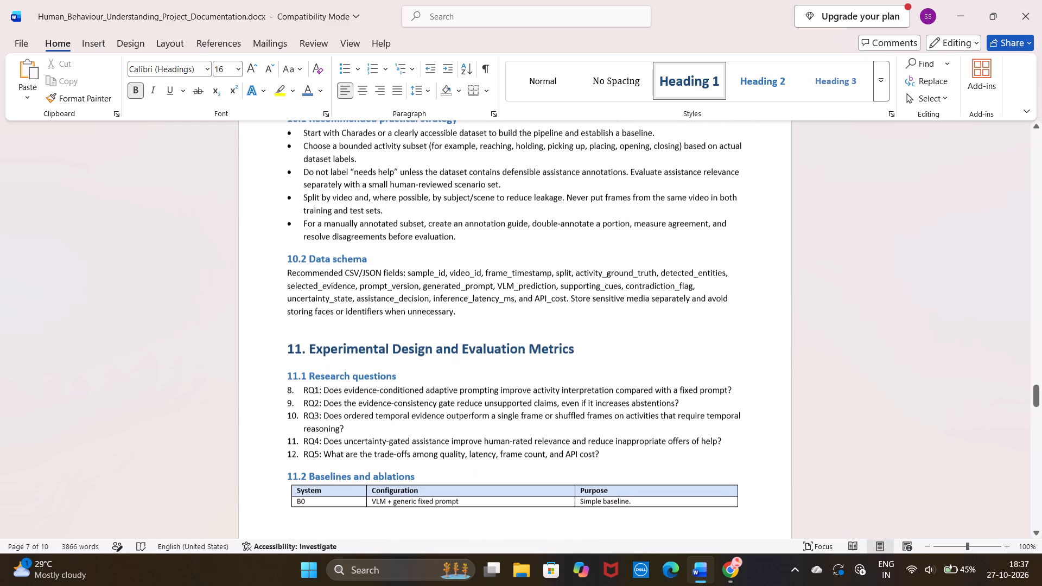
{"action": "scroll", "coordinate": [608, 400], "scroll_direction": "down", "scroll_amount": 4}
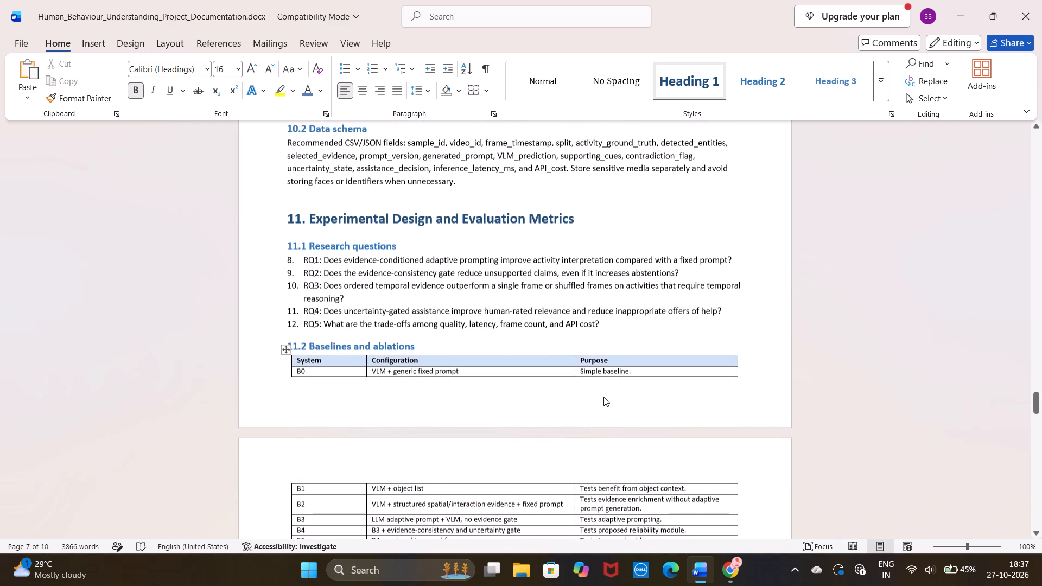
{"action": "scroll", "coordinate": [603, 396], "scroll_direction": "down", "scroll_amount": 6}
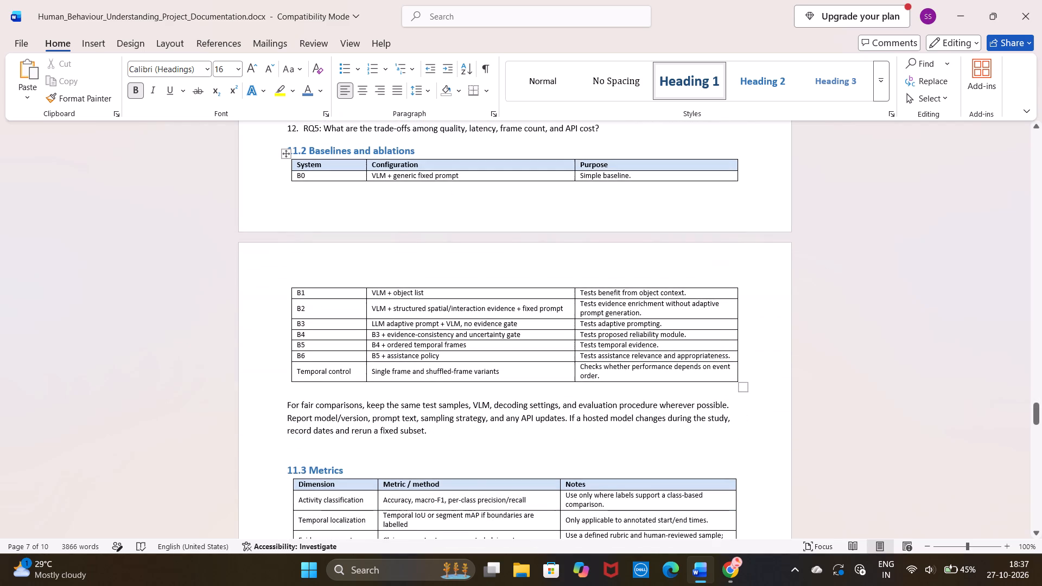
{"action": "scroll", "coordinate": [603, 396], "scroll_direction": "down", "scroll_amount": 7}
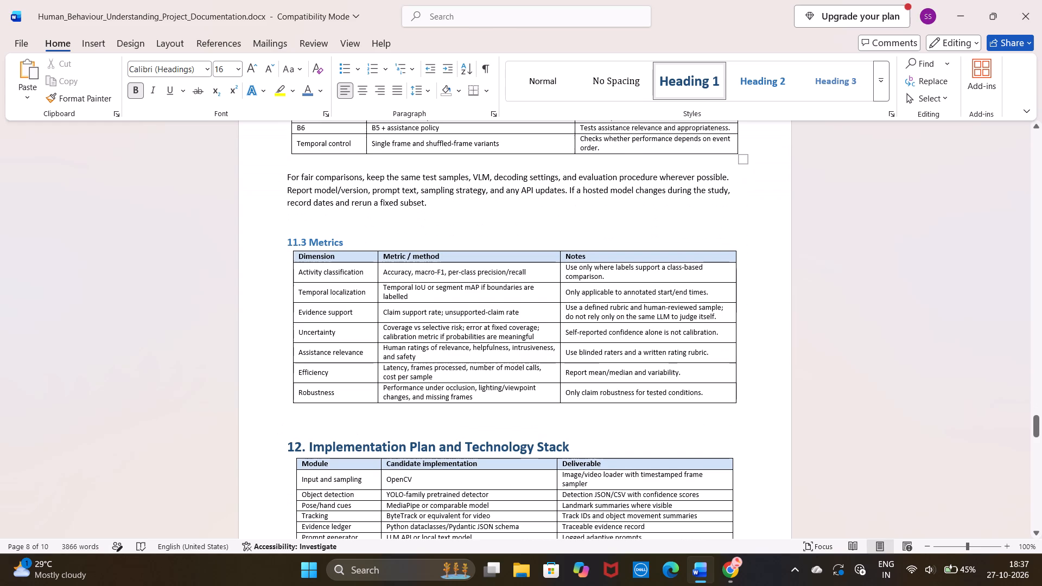
{"action": "scroll", "coordinate": [603, 396], "scroll_direction": "down", "scroll_amount": 7}
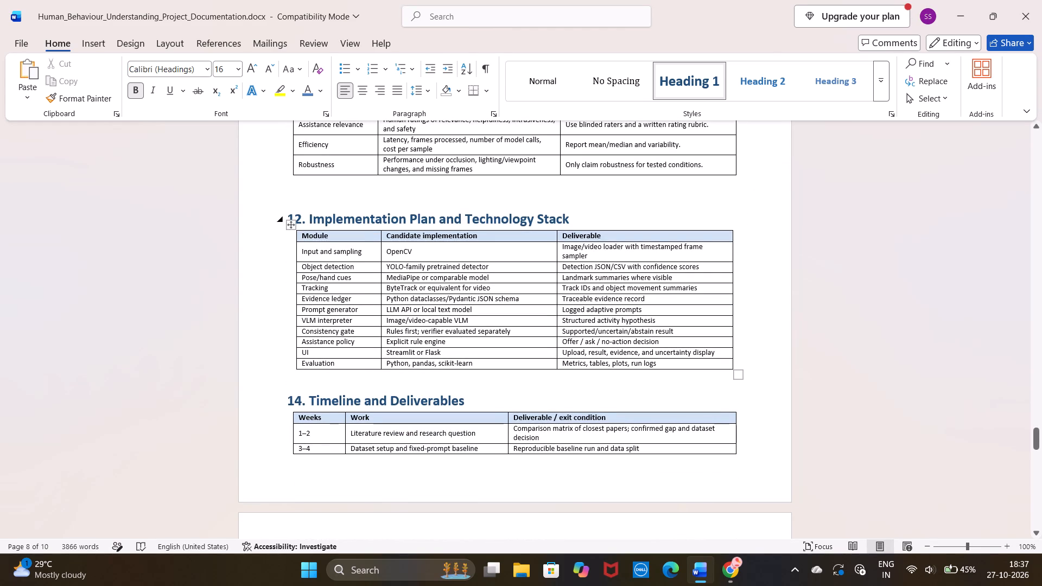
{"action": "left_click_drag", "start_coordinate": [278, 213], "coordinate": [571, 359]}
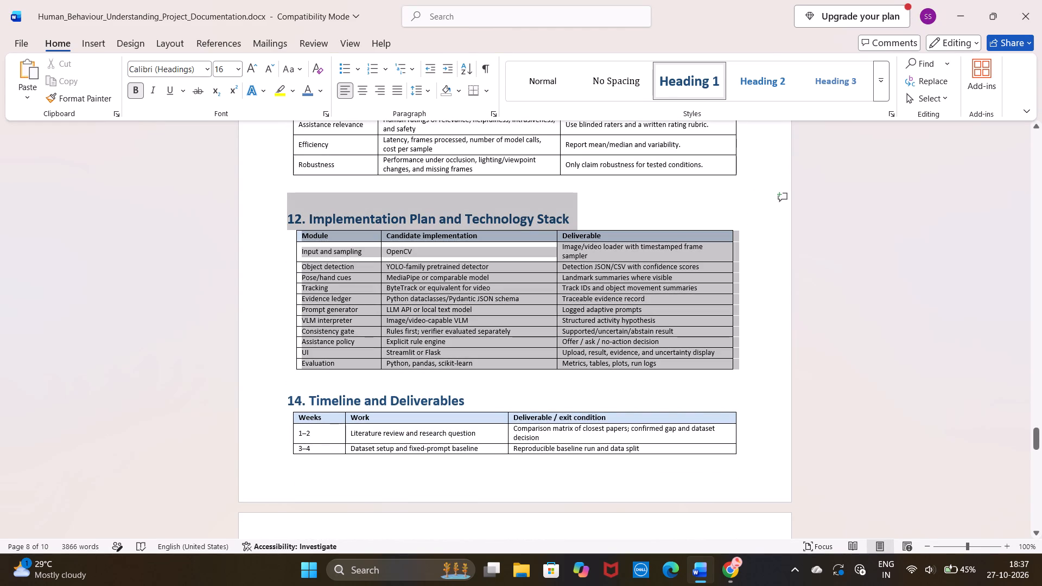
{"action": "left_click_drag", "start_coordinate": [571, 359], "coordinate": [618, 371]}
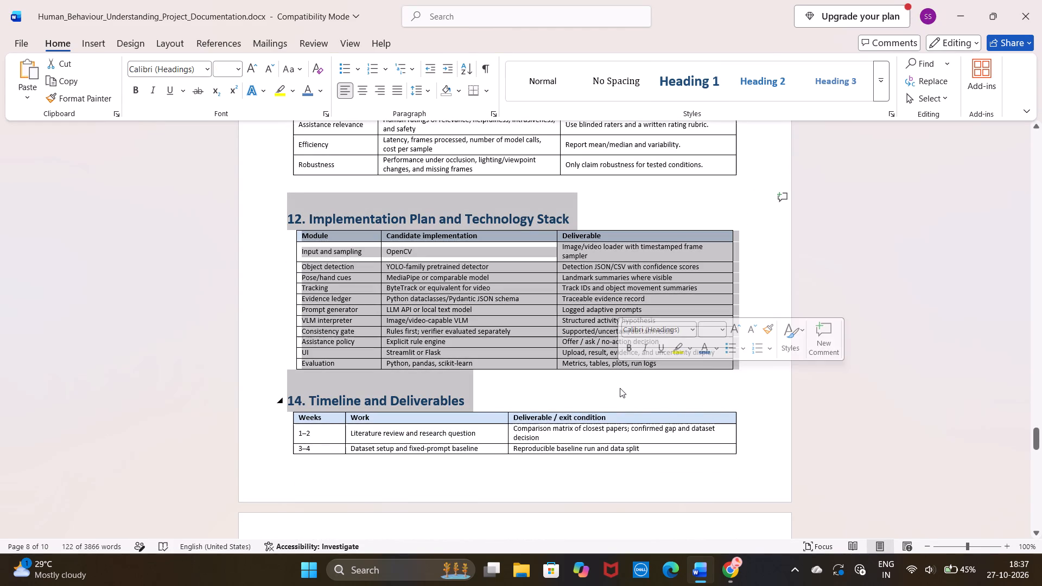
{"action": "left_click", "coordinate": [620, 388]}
Delete the Timeline and Deliverables heading text and its whole table, keeping only the heading number 14.
{"action": "scroll", "coordinate": [620, 388], "scroll_direction": "down", "scroll_amount": 5}
{"action": "scroll", "coordinate": [620, 388], "scroll_direction": "up", "scroll_amount": 6}
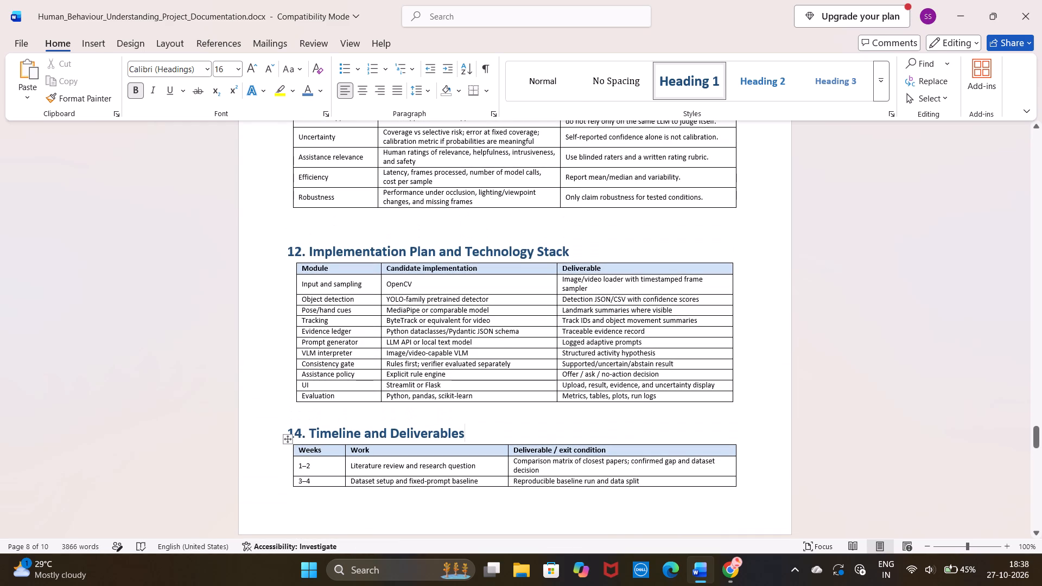
{"action": "scroll", "coordinate": [622, 396], "scroll_direction": "down", "scroll_amount": 7}
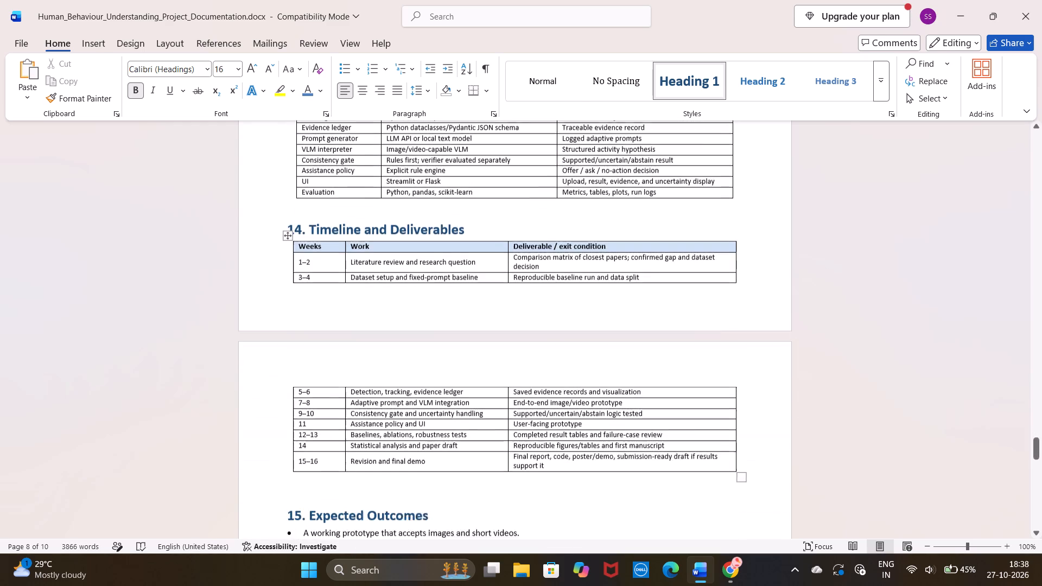
{"action": "scroll", "coordinate": [622, 402], "scroll_direction": "down", "scroll_amount": 11}
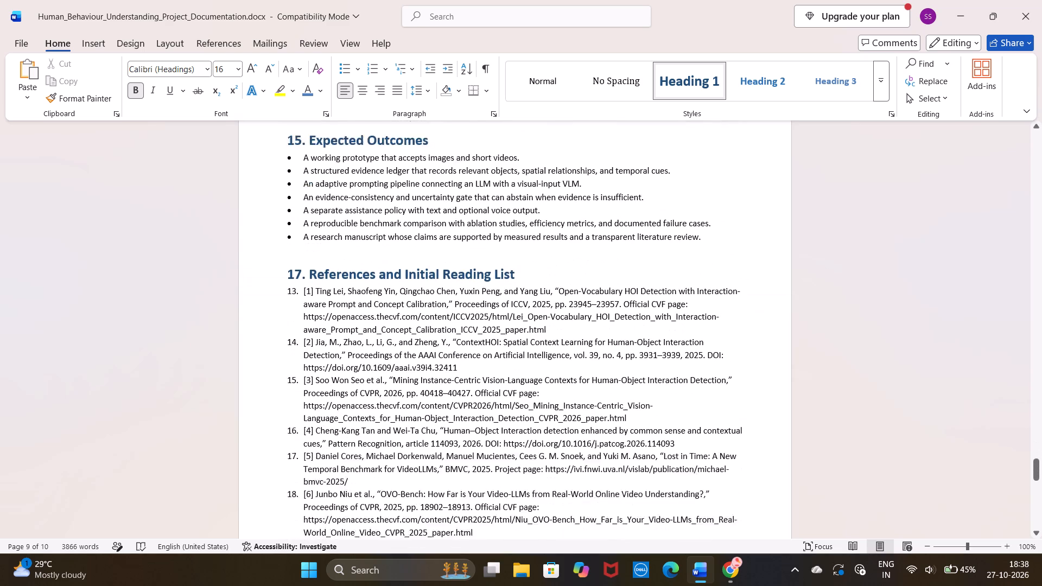
{"action": "scroll", "coordinate": [622, 402], "scroll_direction": "down", "scroll_amount": 2}
{"action": "scroll", "coordinate": [361, 218], "scroll_direction": "up", "scroll_amount": 4}
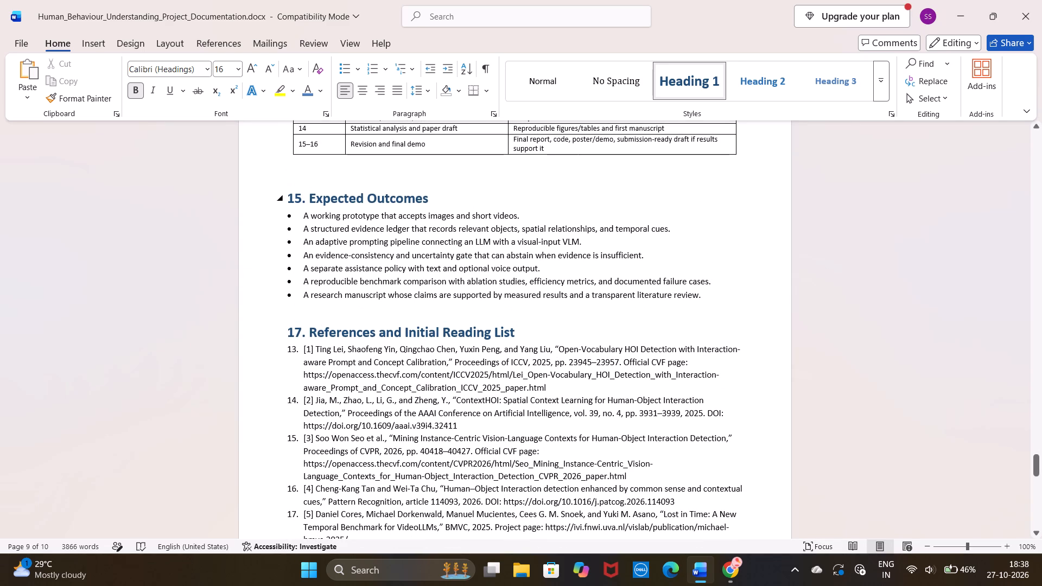
{"action": "scroll", "coordinate": [486, 259], "scroll_direction": "up", "scroll_amount": 4}
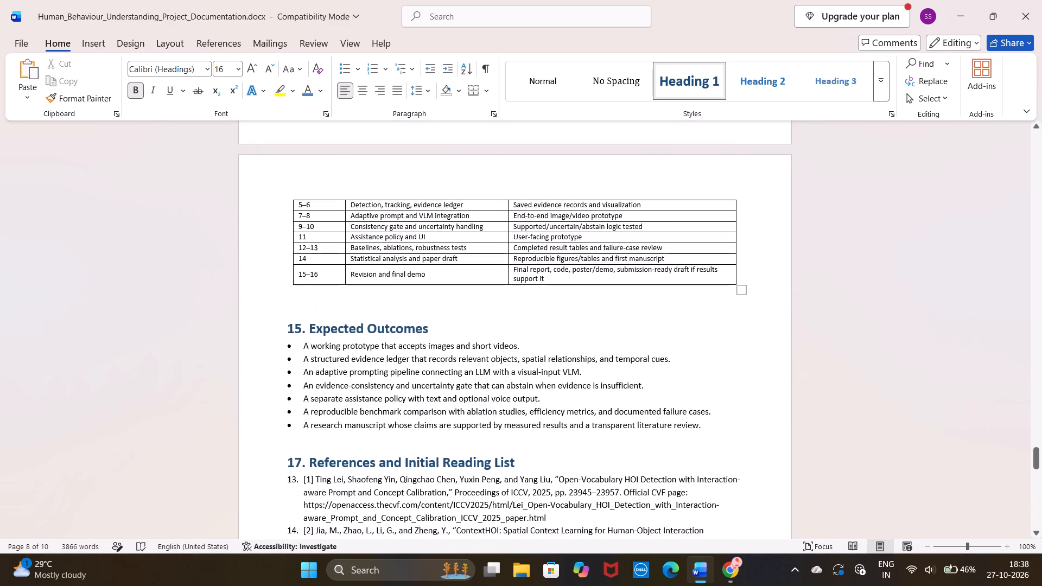
{"action": "scroll", "coordinate": [487, 258], "scroll_direction": "up", "scroll_amount": 5}
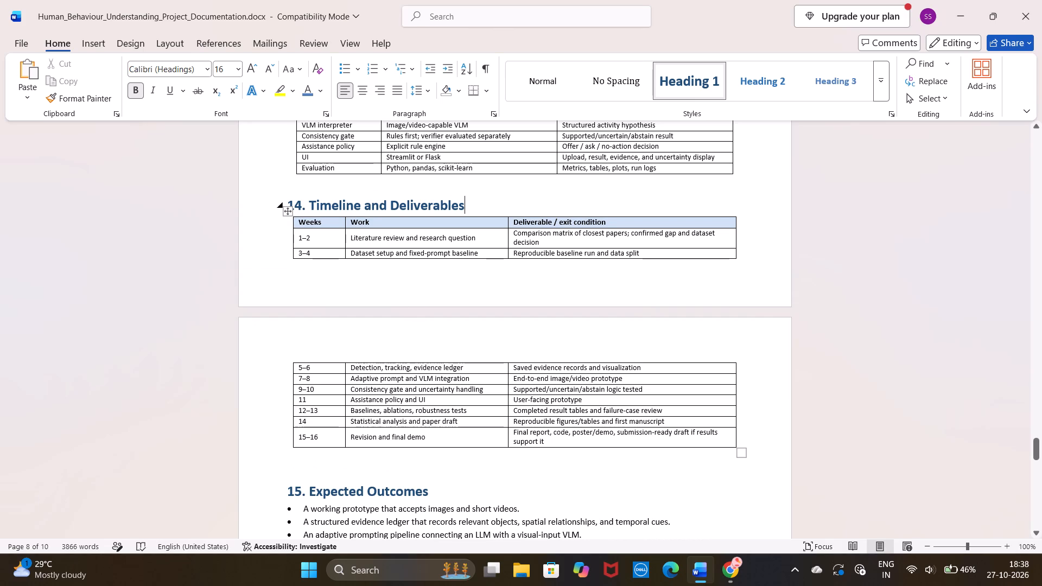
{"action": "left_click_drag", "start_coordinate": [304, 203], "coordinate": [449, 324]}
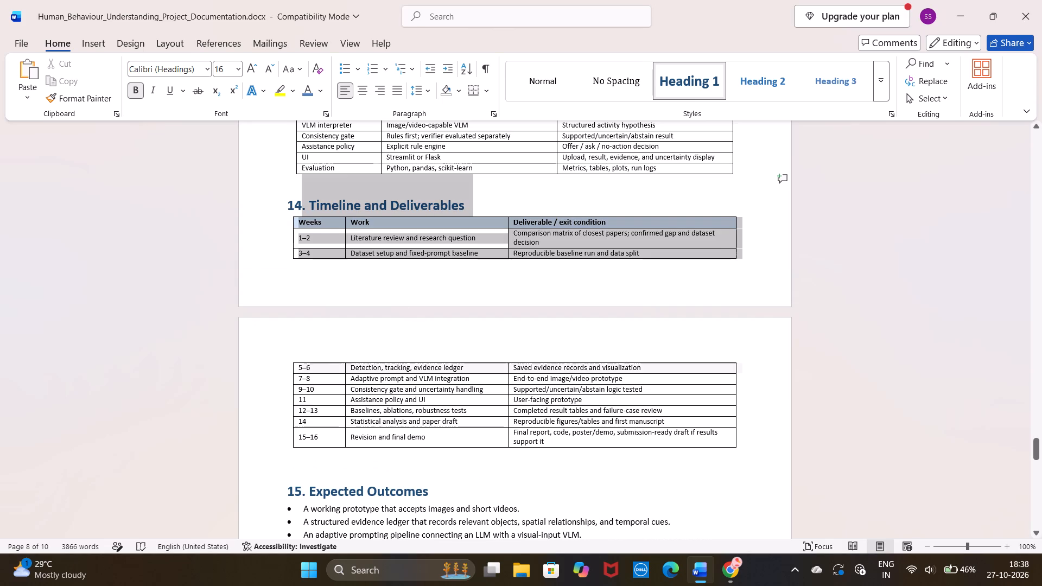
{"action": "left_click_drag", "start_coordinate": [449, 324], "coordinate": [561, 450]}
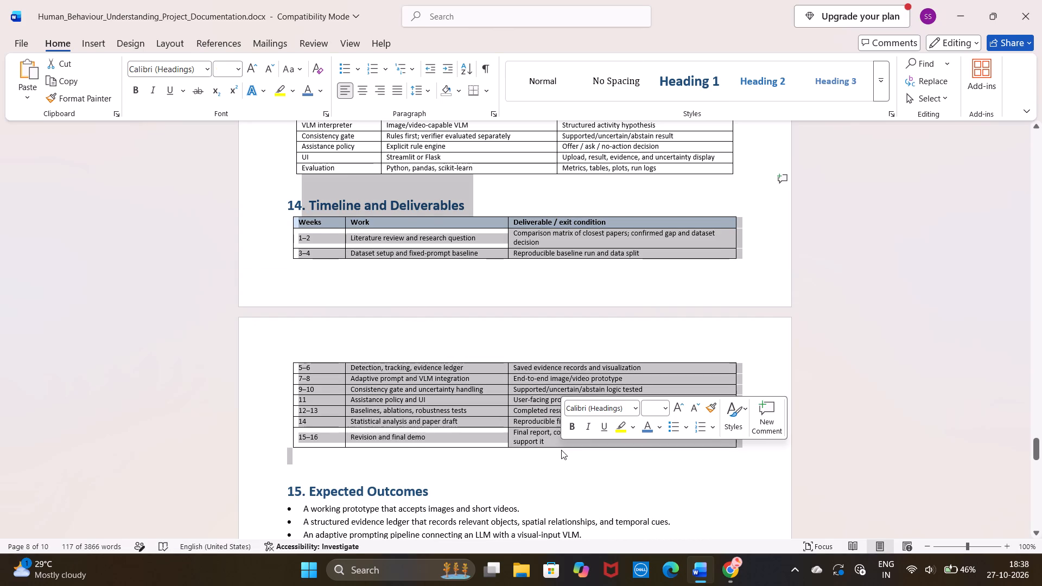
{"action": "key", "text": "BackSpace"}
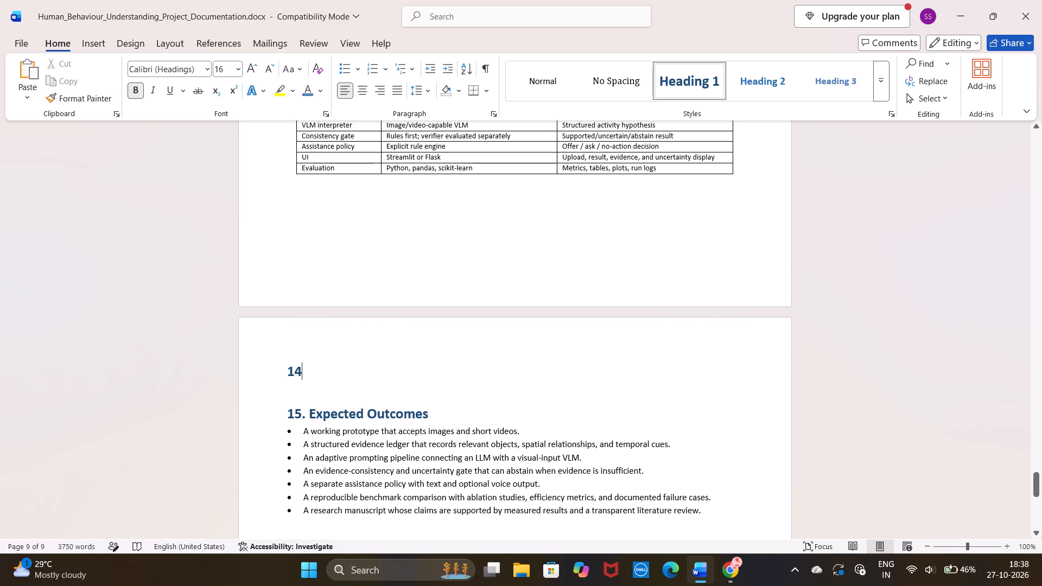
Join the Expected Outcomes heading to the leftover number so that it reads "14. Expected Outcomes".
{"action": "left_click", "coordinate": [301, 414]}
{"action": "key", "text": "Right"}
{"action": "key", "text": "BackSpace"}
{"action": "key", "text": "BackSpace"}
{"action": "key", "text": "BackSpace"}
{"action": "key", "text": "BackSpace"}
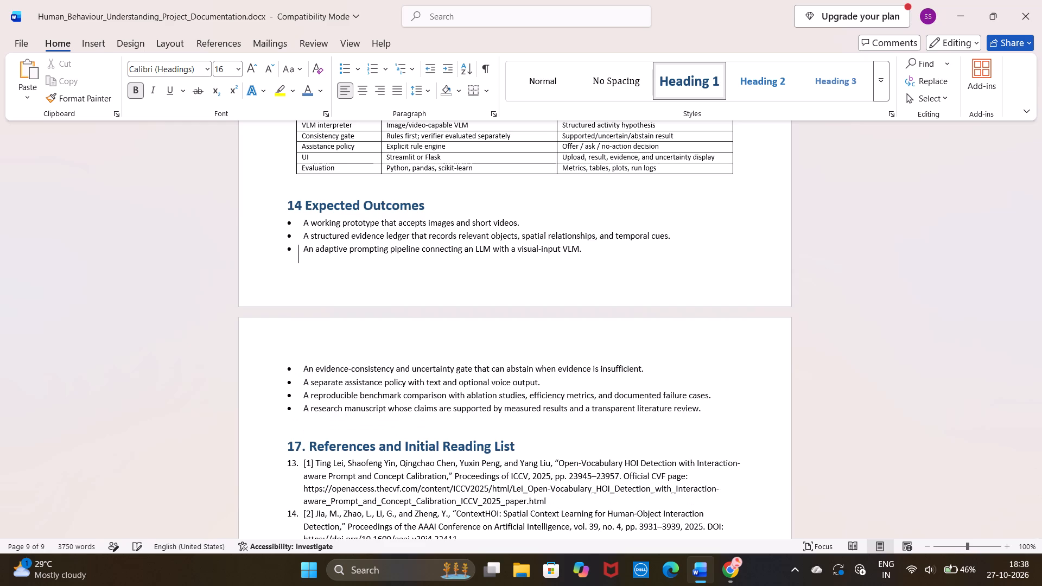
{"action": "key", "text": "period"}
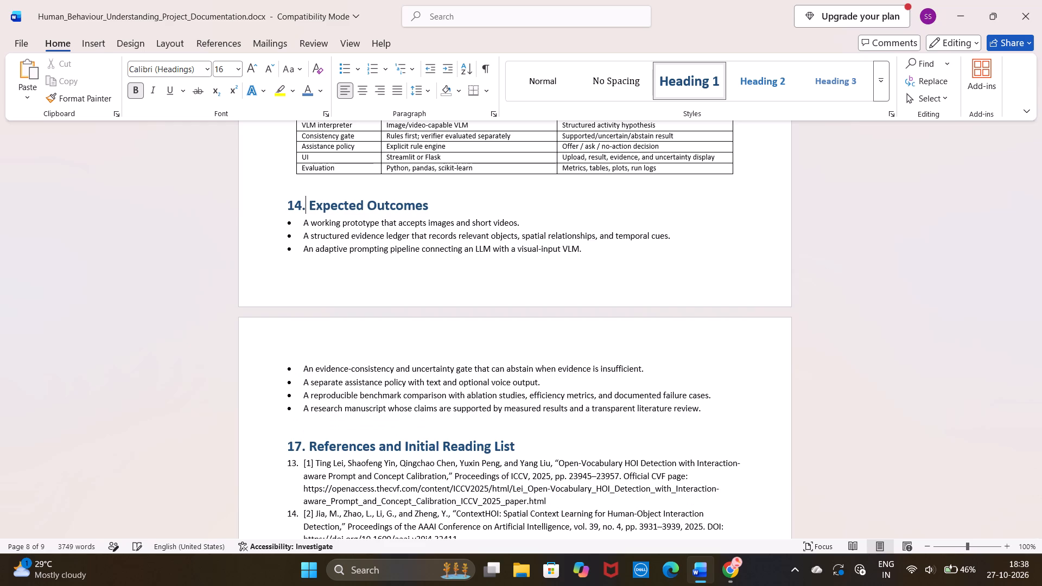
Renumber the References and Initial Reading List heading as 15.
{"action": "scroll", "coordinate": [301, 414], "scroll_direction": "down", "scroll_amount": 6}
{"action": "scroll", "coordinate": [347, 459], "scroll_direction": "up", "scroll_amount": 5}
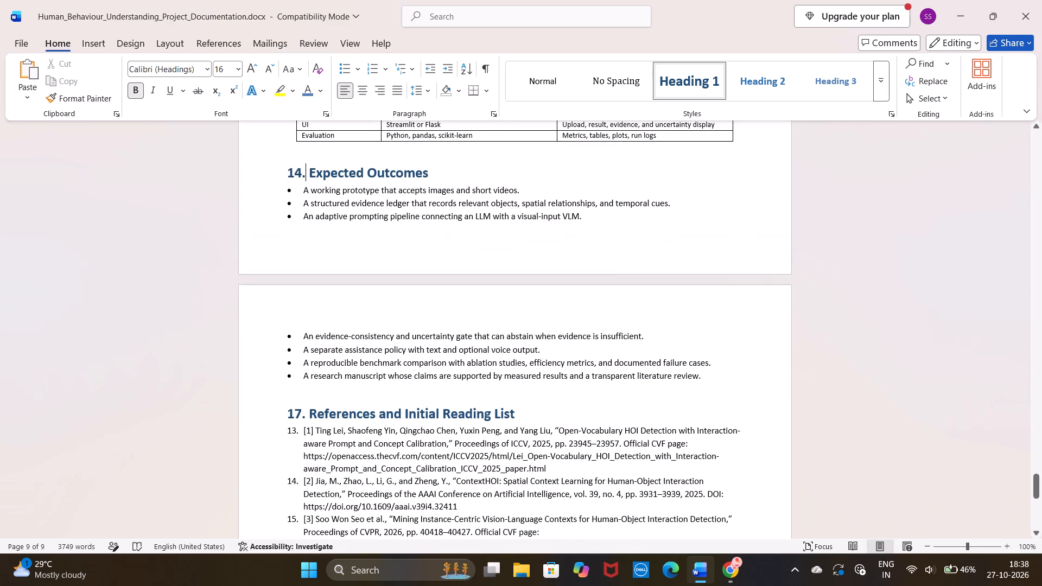
{"action": "left_click", "coordinate": [302, 412]}
{"action": "key", "text": "BackSpace"}
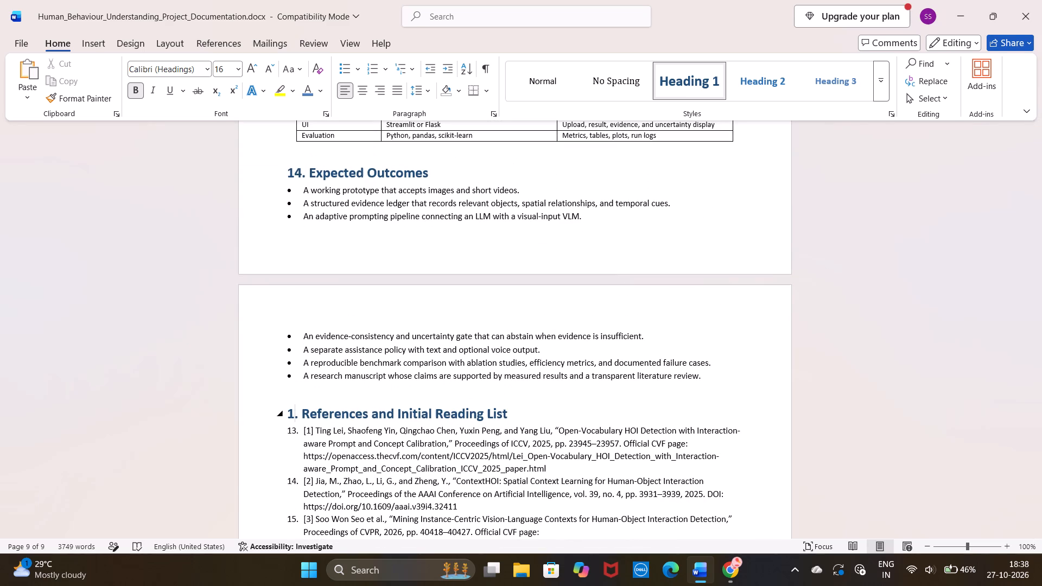
{"action": "key", "text": "5"}
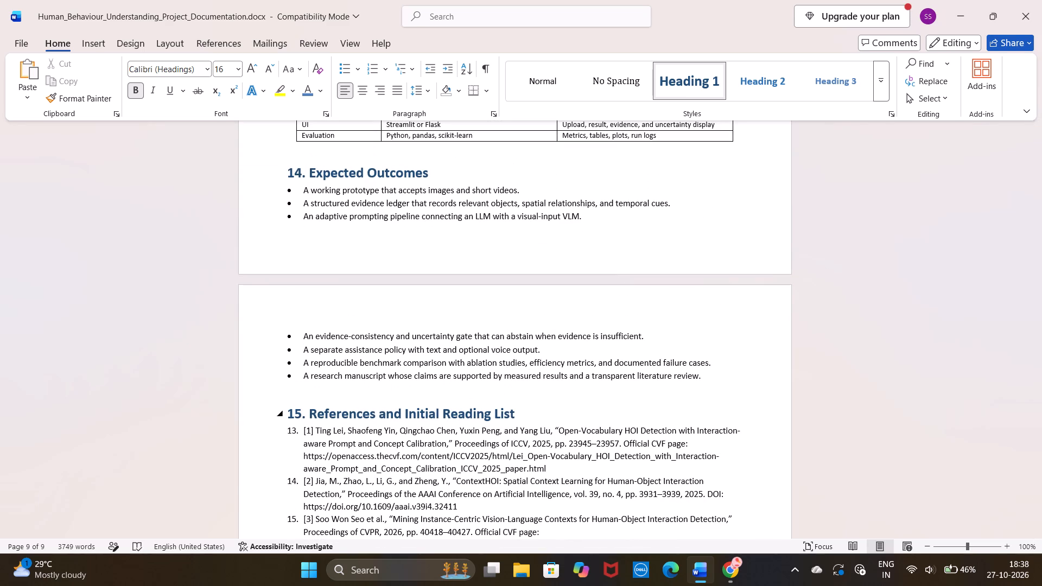
Check the full reference list, and look back through sections 12, 11 and 10.
{"action": "scroll", "coordinate": [297, 415], "scroll_direction": "down", "scroll_amount": 14}
{"action": "scroll", "coordinate": [301, 409], "scroll_direction": "up", "scroll_amount": 6}
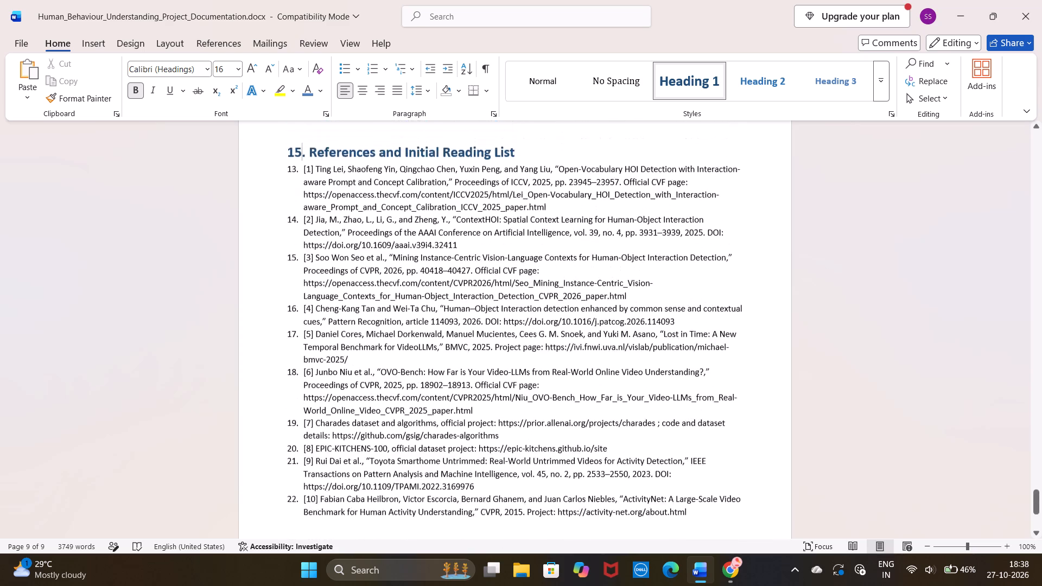
{"action": "scroll", "coordinate": [301, 409], "scroll_direction": "up", "scroll_amount": 18}
{"action": "scroll", "coordinate": [301, 409], "scroll_direction": "up", "scroll_amount": 5}
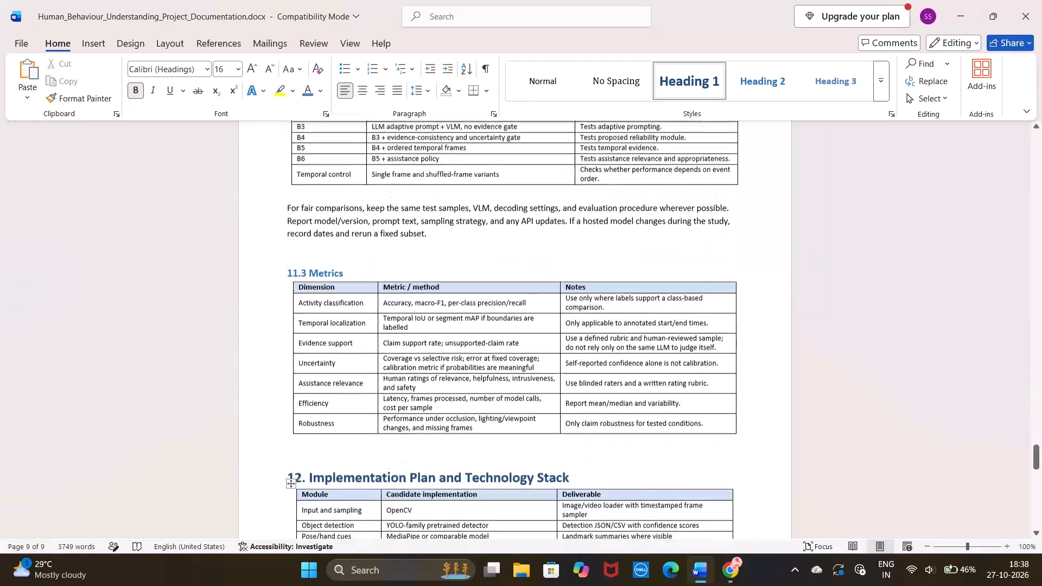
{"action": "scroll", "coordinate": [301, 409], "scroll_direction": "up", "scroll_amount": 18}
{"action": "scroll", "coordinate": [301, 409], "scroll_direction": "down", "scroll_amount": 5}
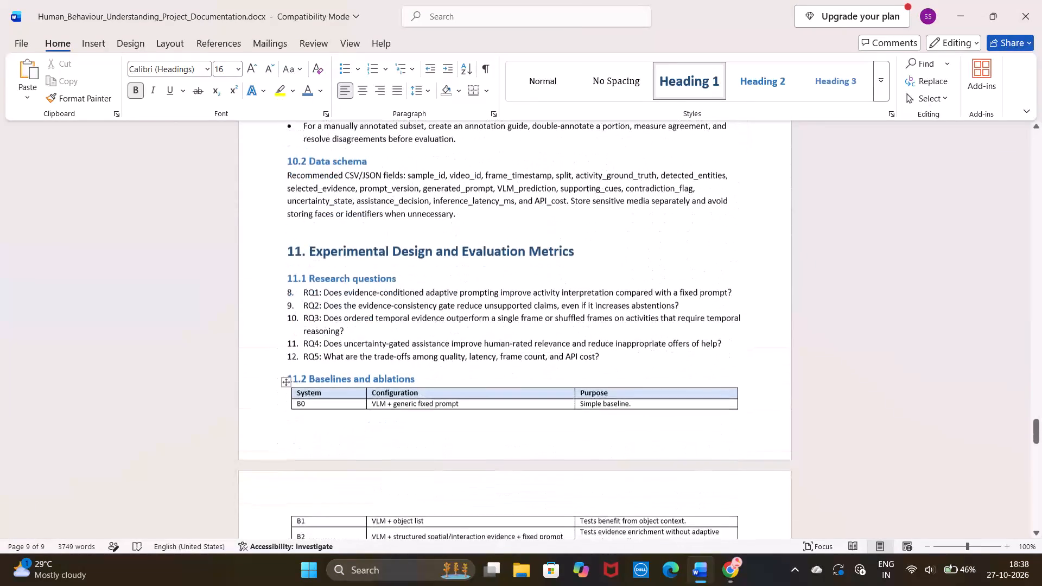
{"action": "scroll", "coordinate": [331, 377], "scroll_direction": "up", "scroll_amount": 18}
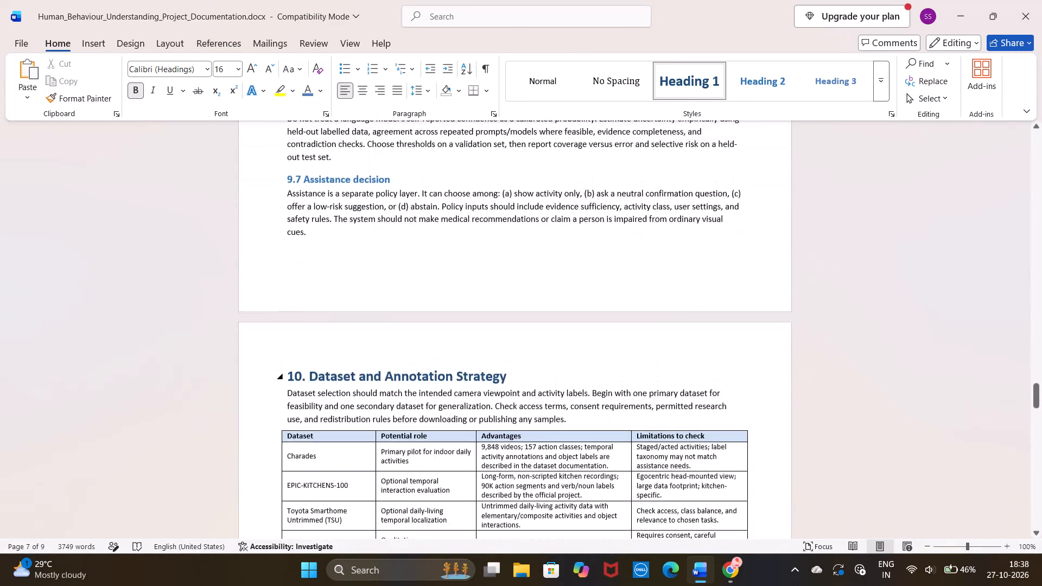
Look back through section 9, section 8 System Requirements and section 7 System Architecture and Workflow.
{"action": "scroll", "coordinate": [331, 377], "scroll_direction": "up", "scroll_amount": 15}
{"action": "scroll", "coordinate": [331, 377], "scroll_direction": "up", "scroll_amount": 12}
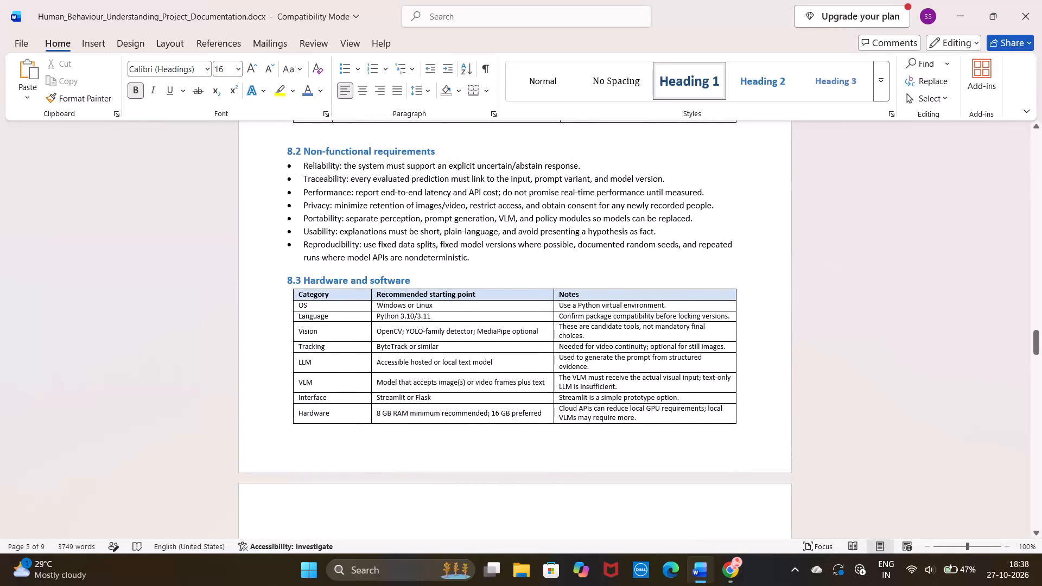
{"action": "scroll", "coordinate": [331, 377], "scroll_direction": "up", "scroll_amount": 17}
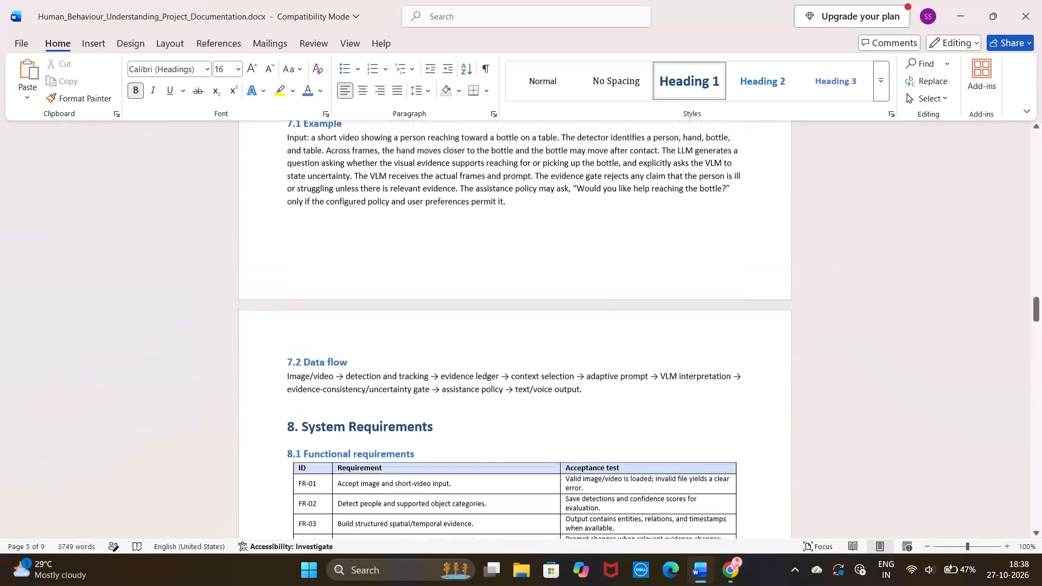
{"action": "scroll", "coordinate": [331, 377], "scroll_direction": "up", "scroll_amount": 7}
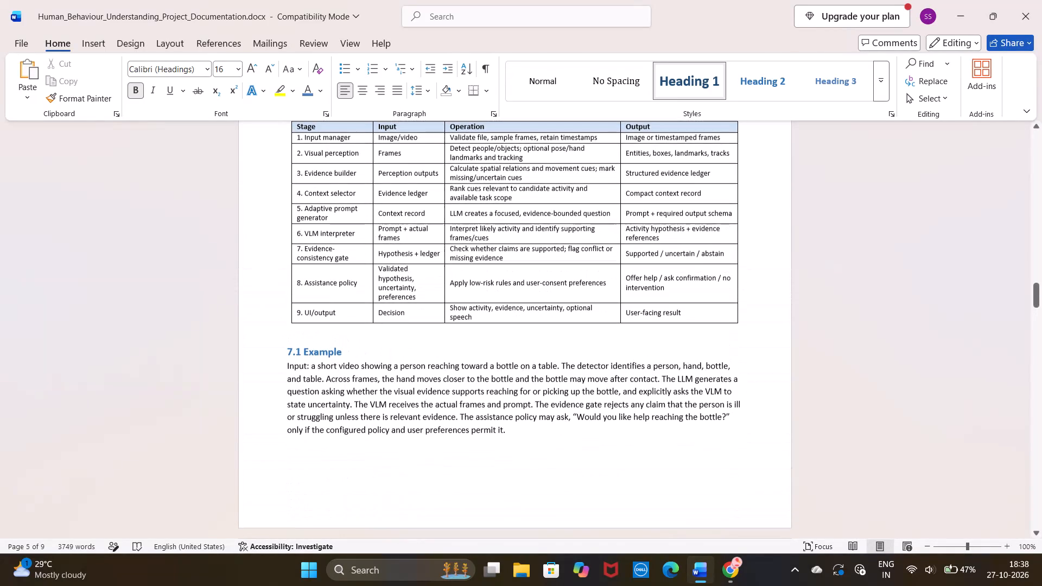
{"action": "scroll", "coordinate": [331, 377], "scroll_direction": "up", "scroll_amount": 4}
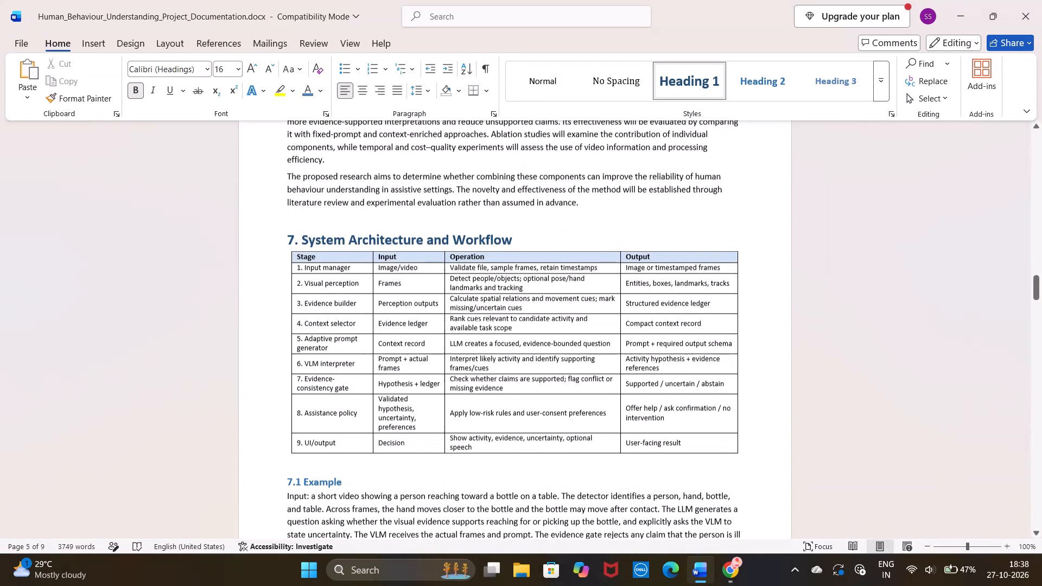
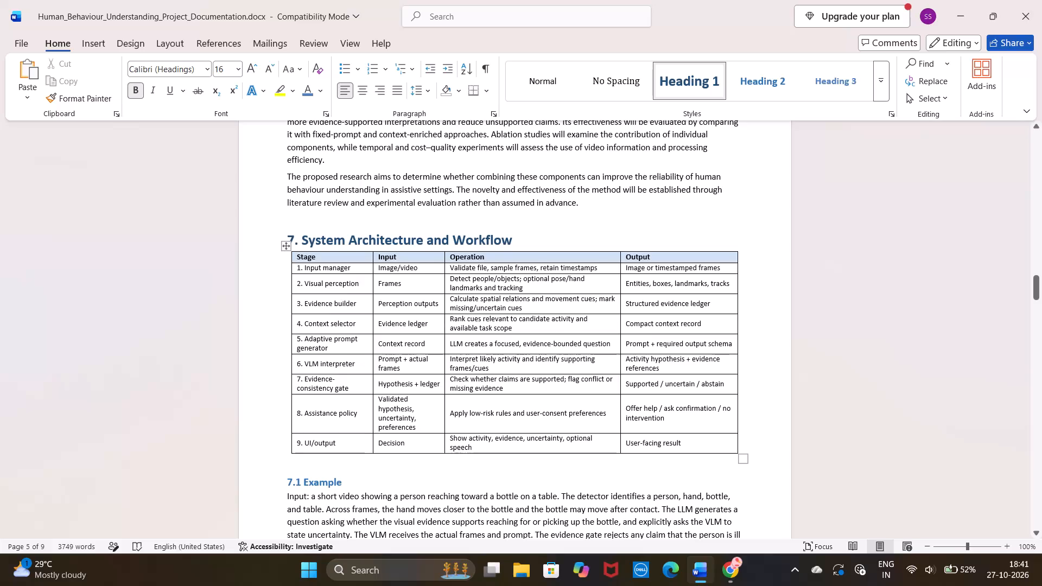
Look over section 7 System Architecture and Workflow again, and look back to section 6.3 Novelty Statement for the Proposal.
{"action": "scroll", "coordinate": [356, 346], "scroll_direction": "down", "scroll_amount": 10}
{"action": "scroll", "coordinate": [358, 347], "scroll_direction": "up", "scroll_amount": 15}
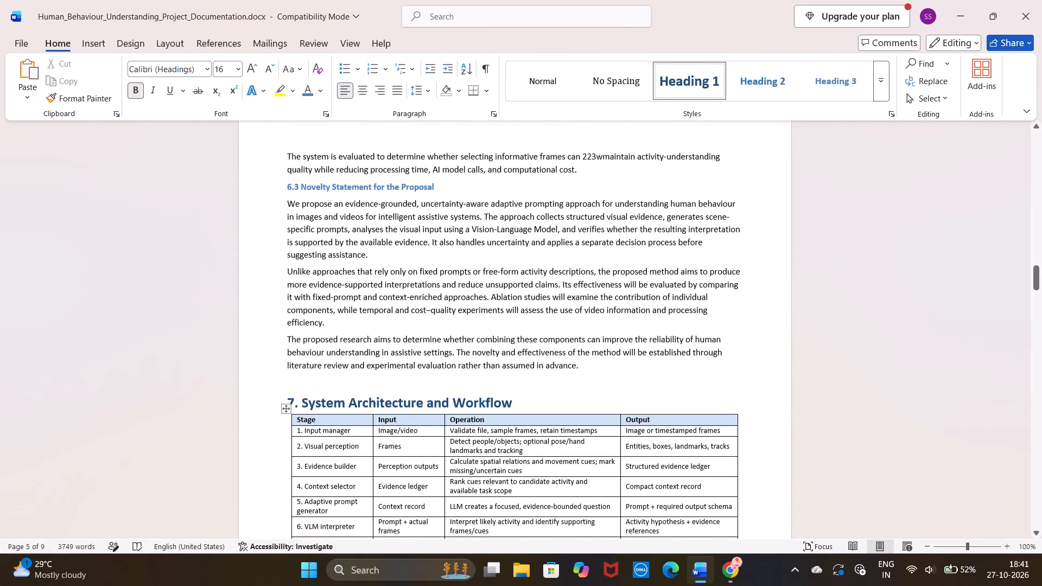
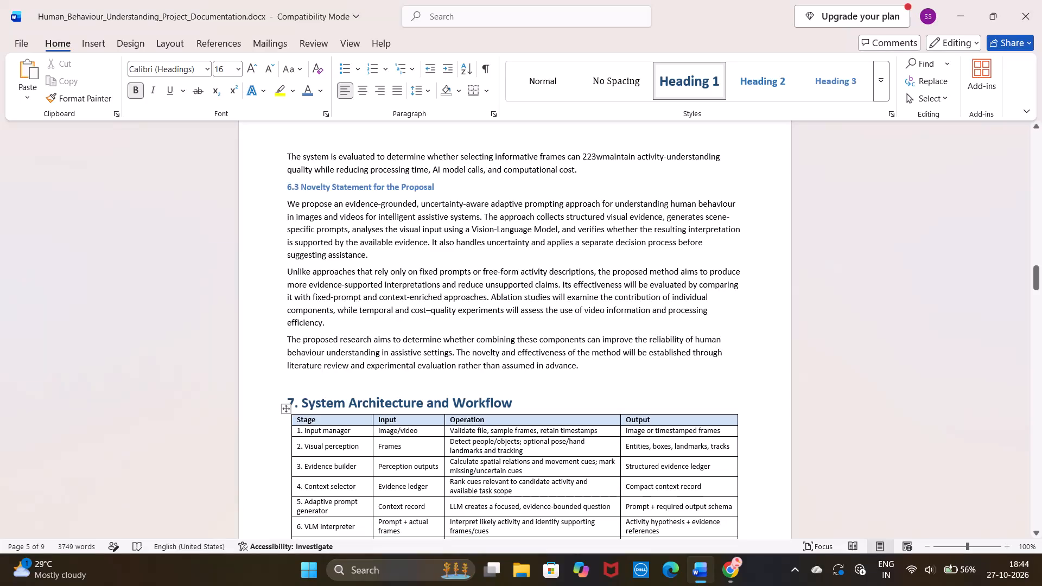
Look through sections 7 and 8, from the System Architecture and Workflow table to the 8.3 Hardware and software table.
{"action": "scroll", "coordinate": [375, 311], "scroll_direction": "down", "scroll_amount": 11}
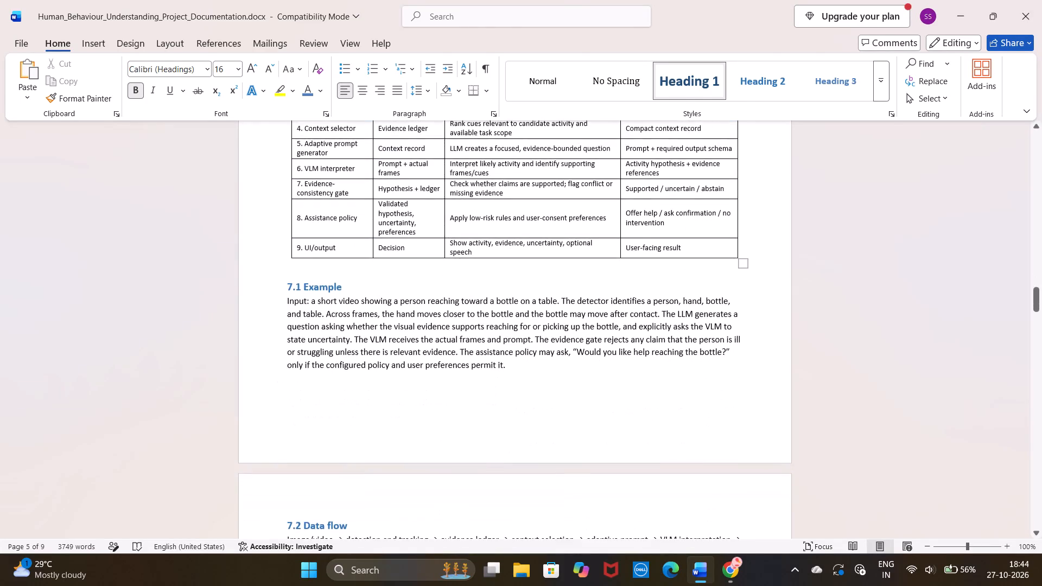
{"action": "scroll", "coordinate": [374, 313], "scroll_direction": "down", "scroll_amount": 20}
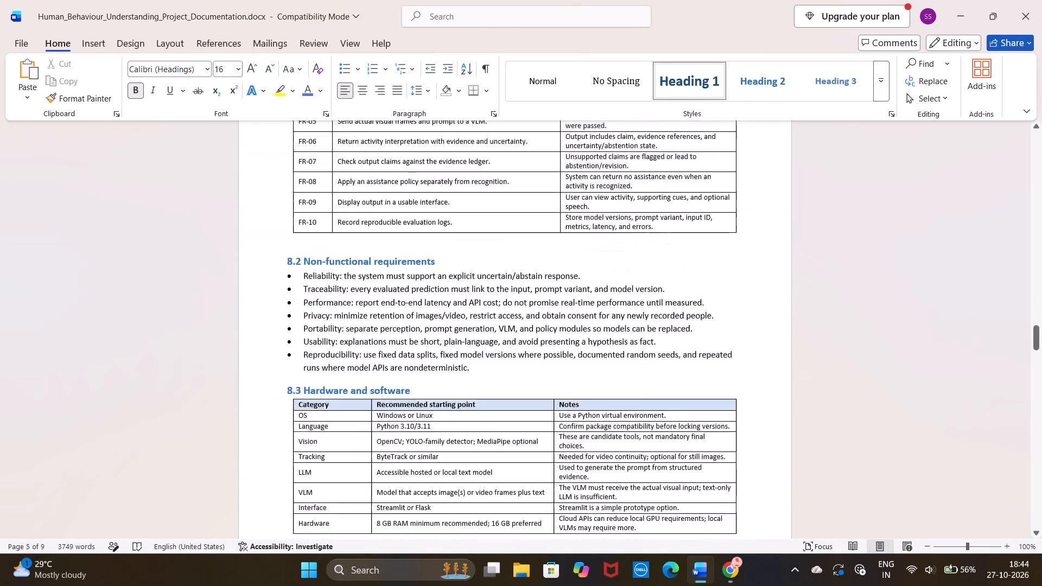
{"action": "scroll", "coordinate": [374, 313], "scroll_direction": "down", "scroll_amount": 1}
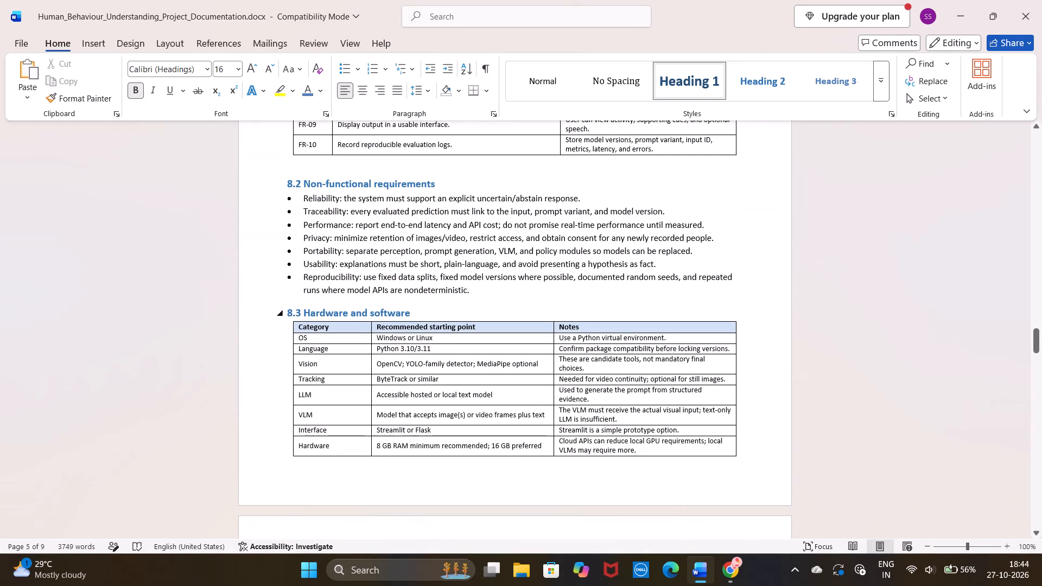
{"action": "scroll", "coordinate": [374, 313], "scroll_direction": "up", "scroll_amount": 5}
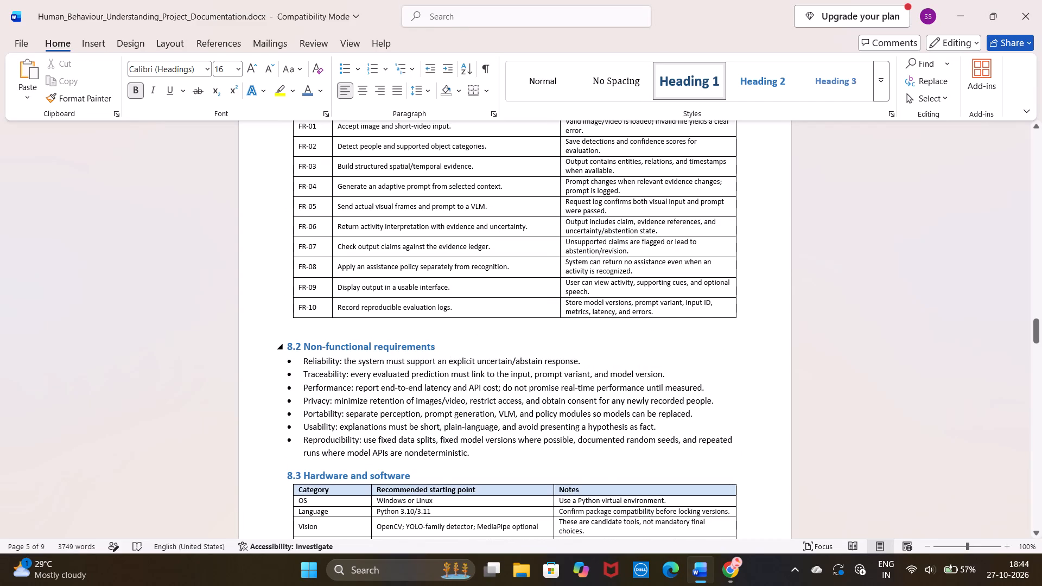
{"action": "scroll", "coordinate": [395, 346], "scroll_direction": "up", "scroll_amount": 7}
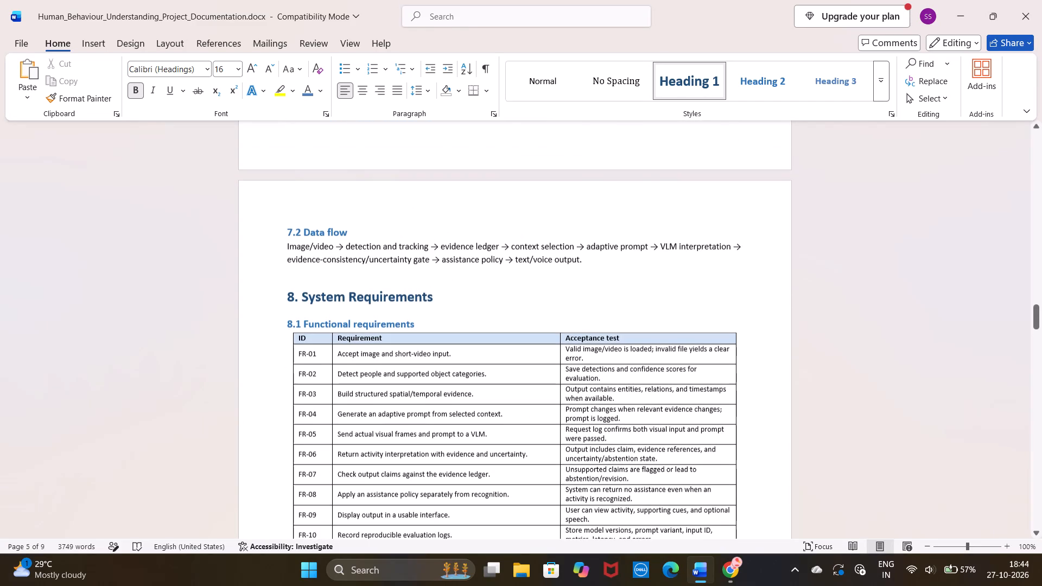
{"action": "scroll", "coordinate": [396, 348], "scroll_direction": "down", "scroll_amount": 3}
{"action": "scroll", "coordinate": [396, 348], "scroll_direction": "up", "scroll_amount": 10}
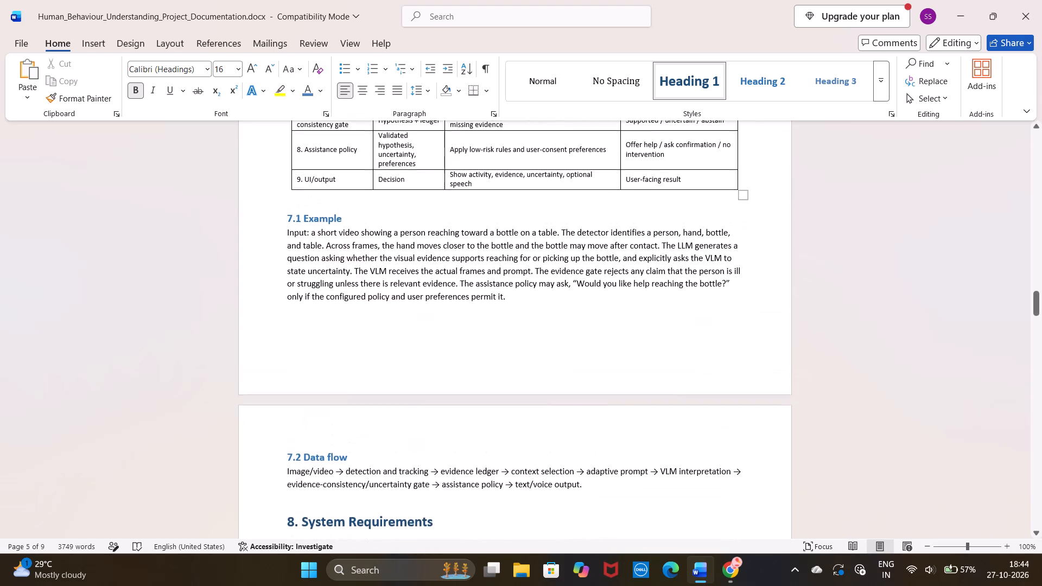
{"action": "scroll", "coordinate": [410, 348], "scroll_direction": "down", "scroll_amount": 4}
{"action": "scroll", "coordinate": [411, 348], "scroll_direction": "up", "scroll_amount": 12}
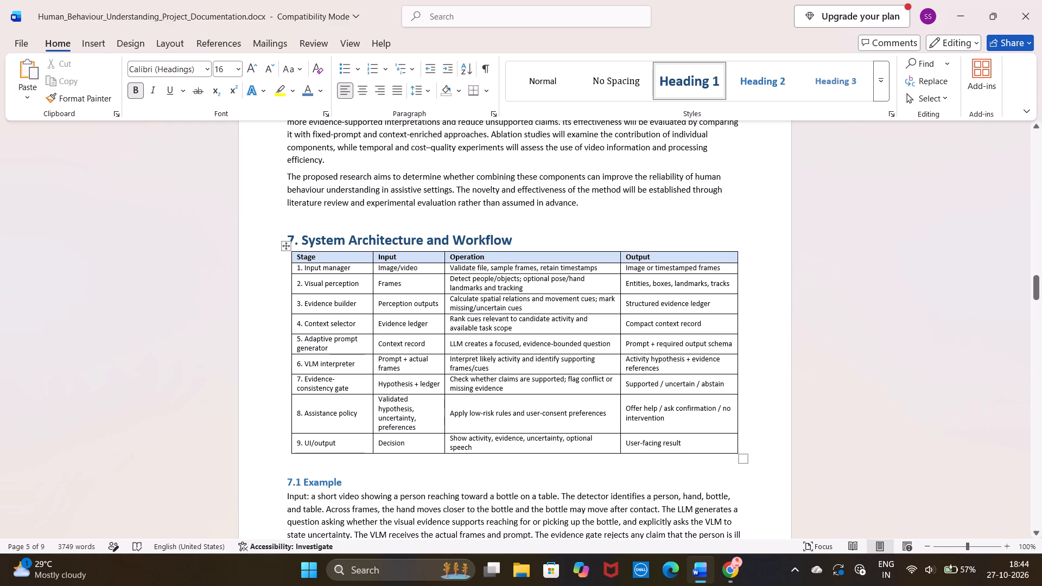
Widen the Acceptance test column of the 8.1 Functional requirements table by narrowing the Requirement column beside it.
{"action": "scroll", "coordinate": [483, 336], "scroll_direction": "down", "scroll_amount": 5}
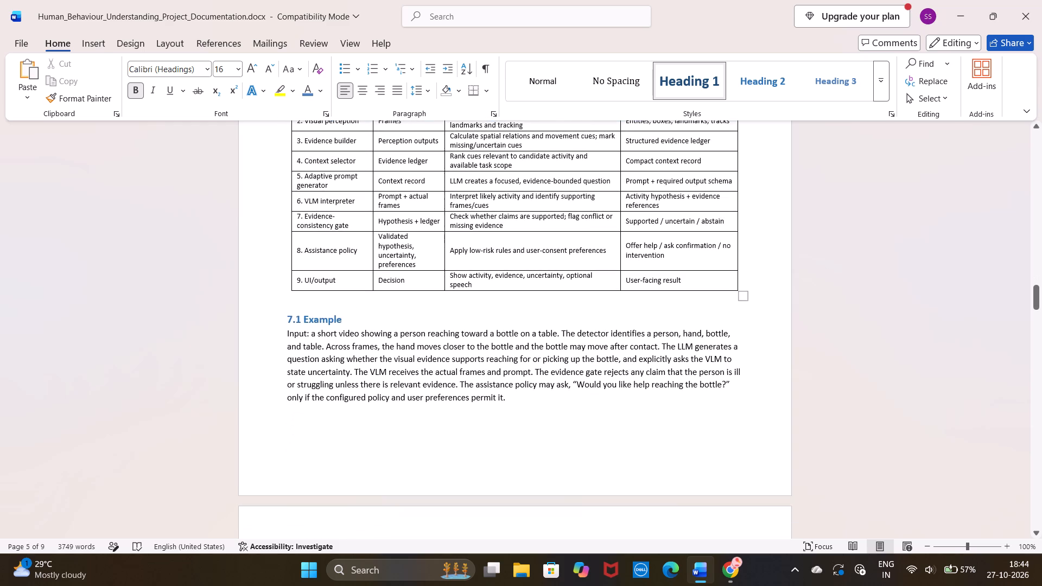
{"action": "scroll", "coordinate": [483, 336], "scroll_direction": "down", "scroll_amount": 15}
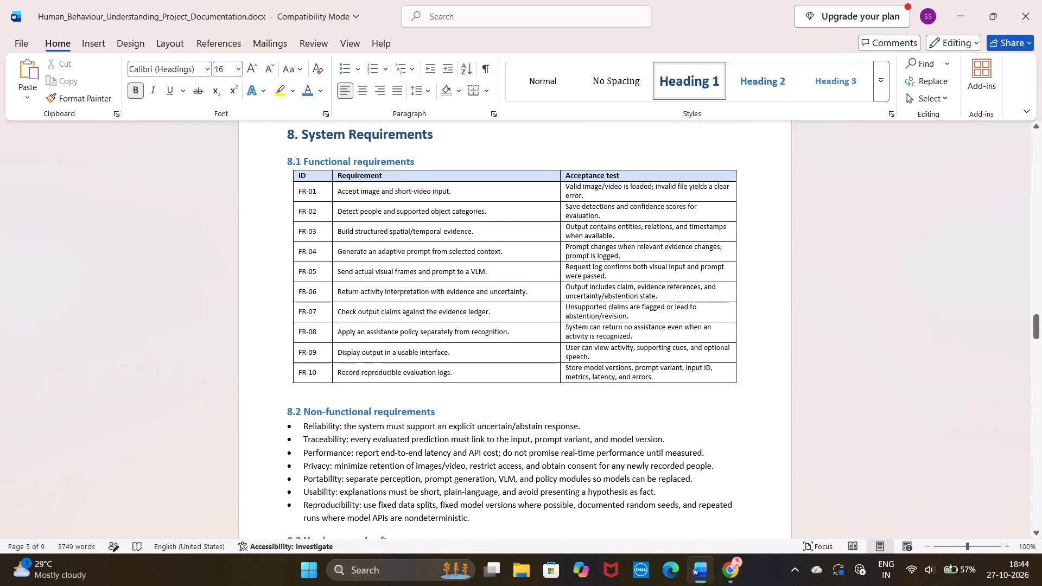
{"action": "scroll", "coordinate": [485, 337], "scroll_direction": "down", "scroll_amount": 1}
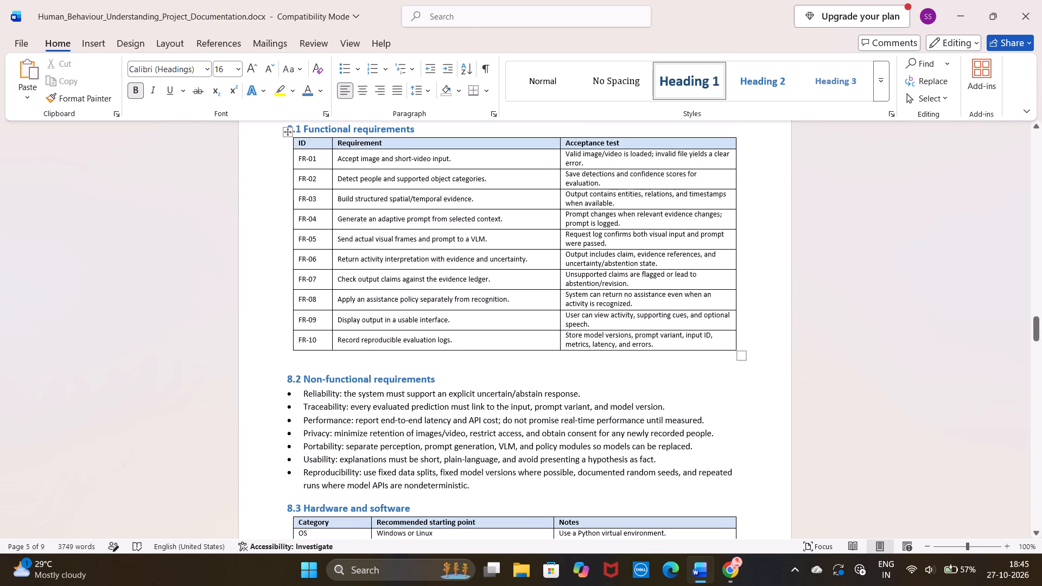
{"action": "left_click_drag", "start_coordinate": [560, 222], "coordinate": [534, 223]}
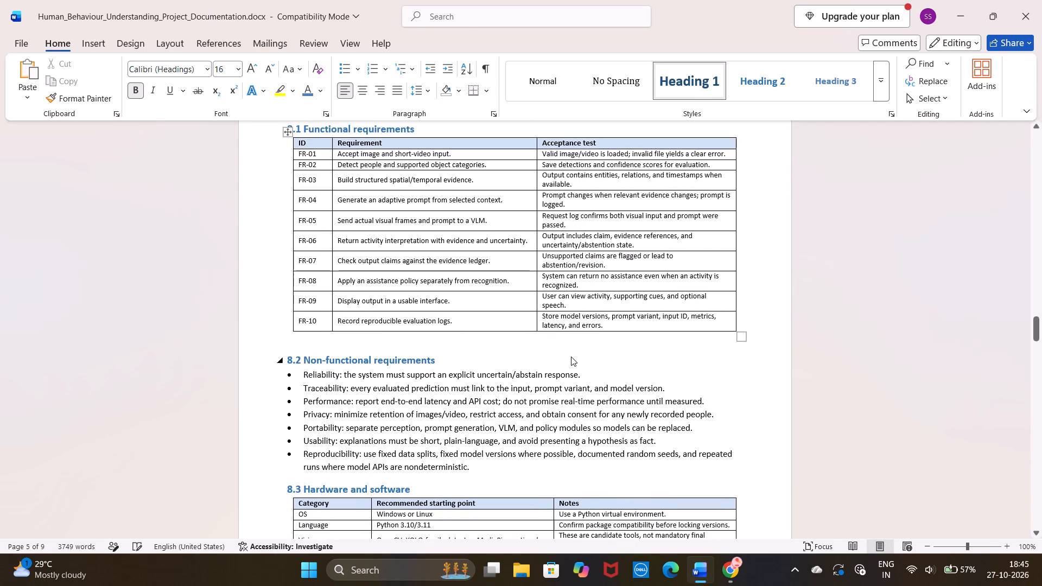
{"action": "left_click", "coordinate": [536, 335]}
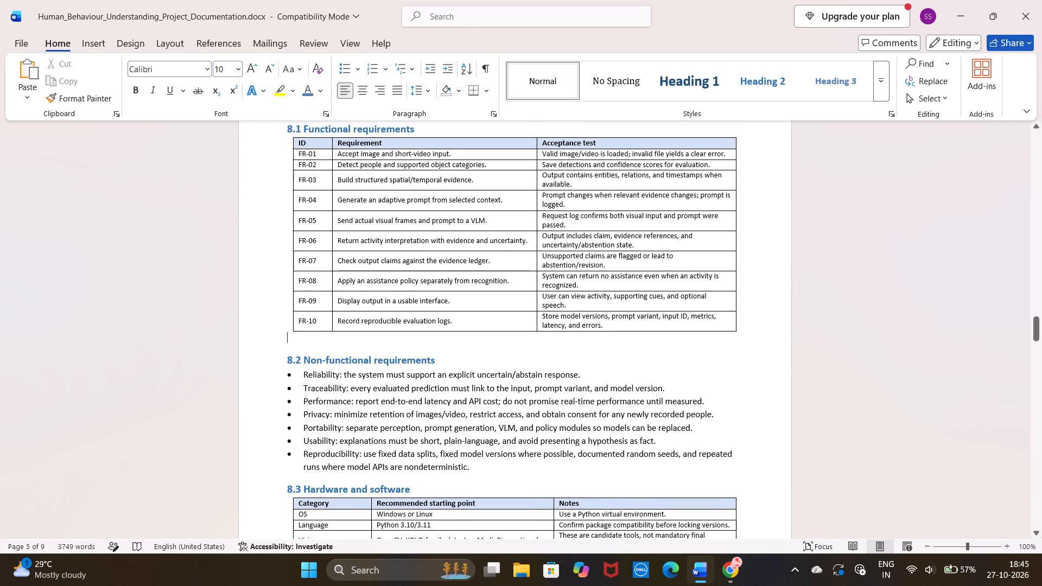
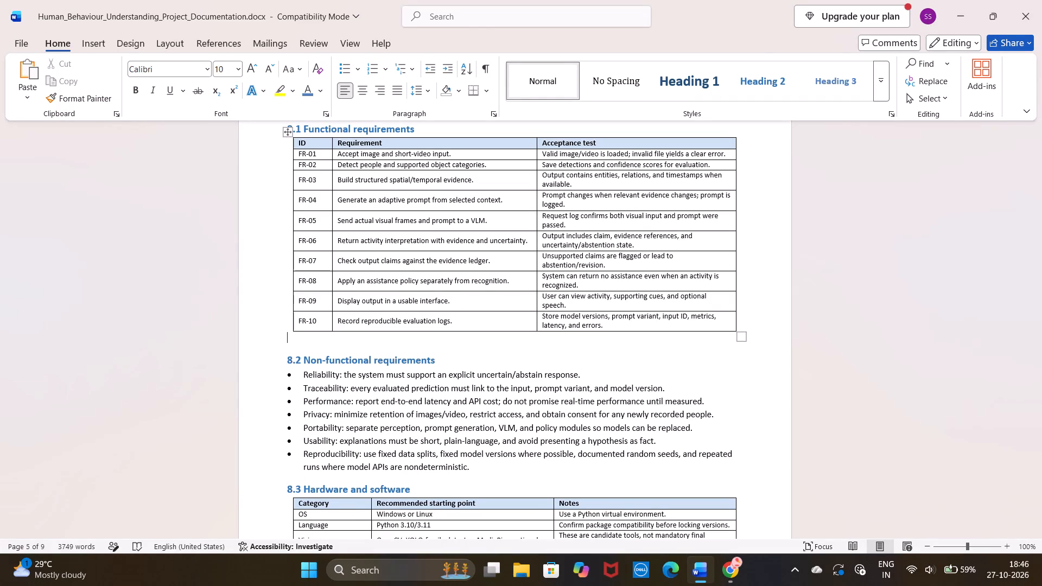
Review the 8.2 Non-functional requirements list and the layout of the 8.3 Hardware and software table through to the end of section 8.
{"action": "scroll", "coordinate": [529, 324], "scroll_direction": "down", "scroll_amount": 1}
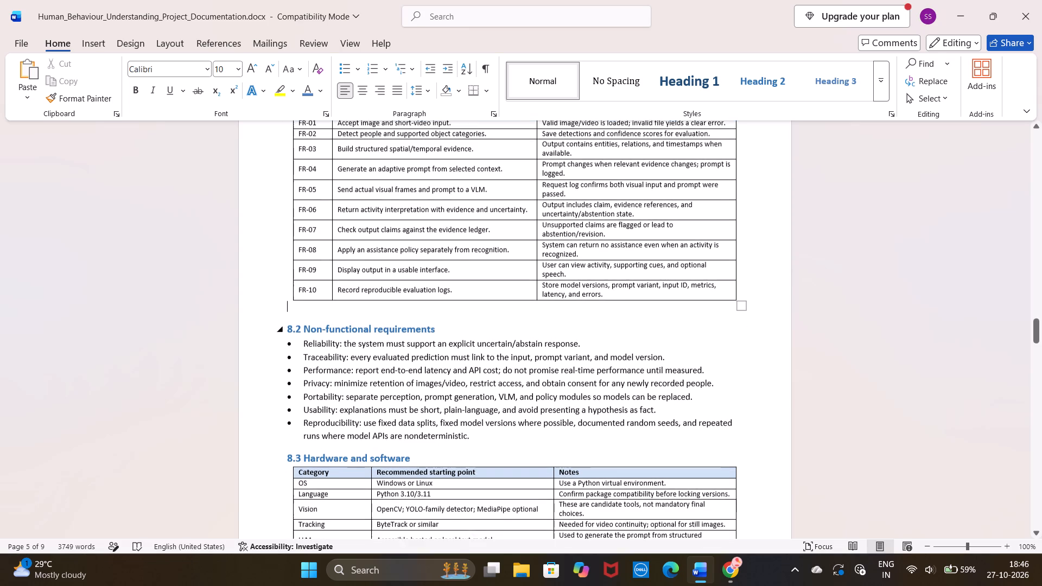
{"action": "scroll", "coordinate": [529, 324], "scroll_direction": "down", "scroll_amount": 2}
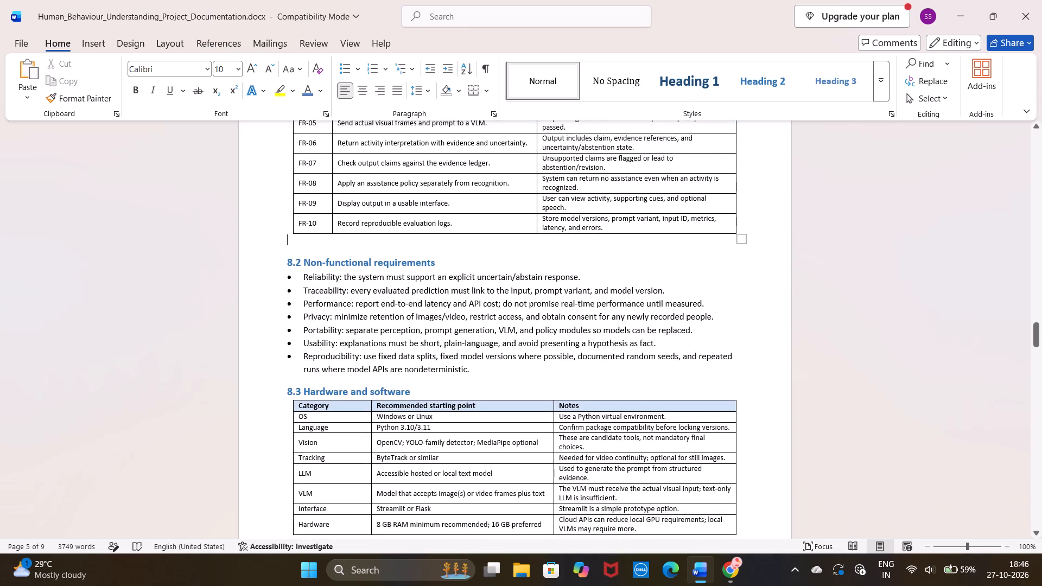
{"action": "scroll", "coordinate": [529, 324], "scroll_direction": "down", "scroll_amount": 2}
{"action": "scroll", "coordinate": [561, 368], "scroll_direction": "up", "scroll_amount": 1}
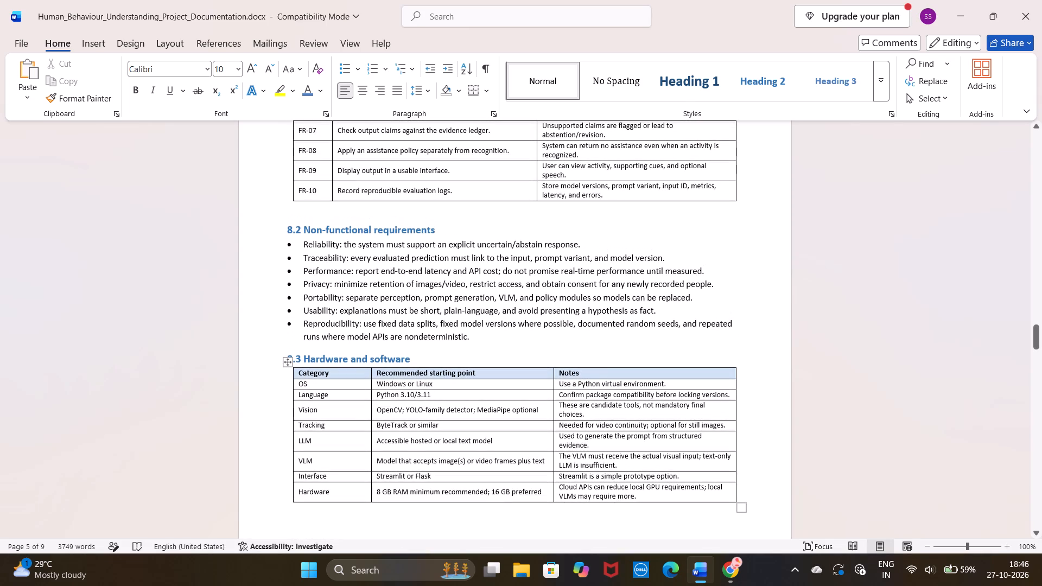
{"action": "scroll", "coordinate": [550, 383], "scroll_direction": "up", "scroll_amount": 1}
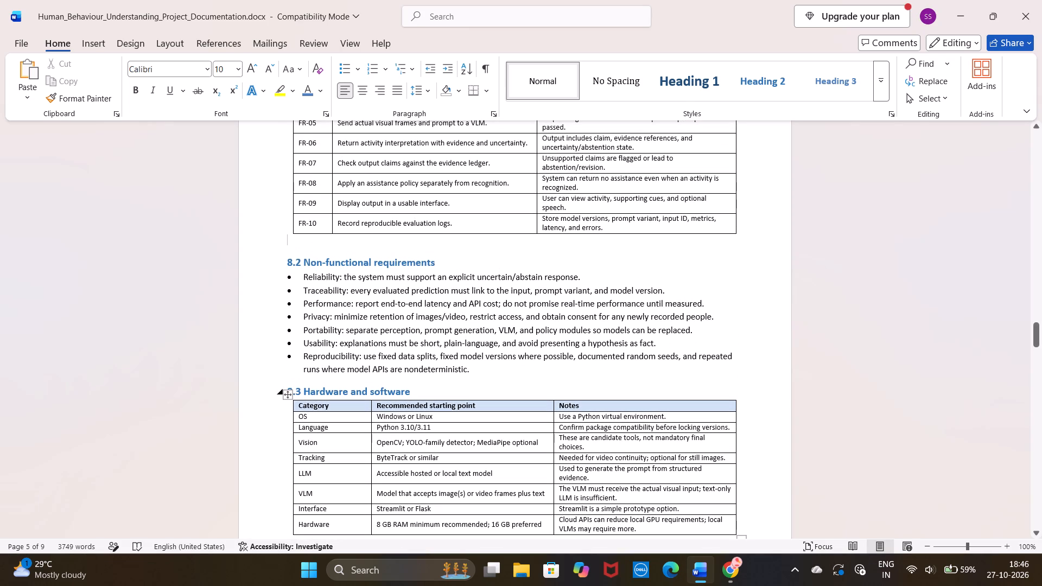
{"action": "scroll", "coordinate": [550, 383], "scroll_direction": "down", "scroll_amount": 4}
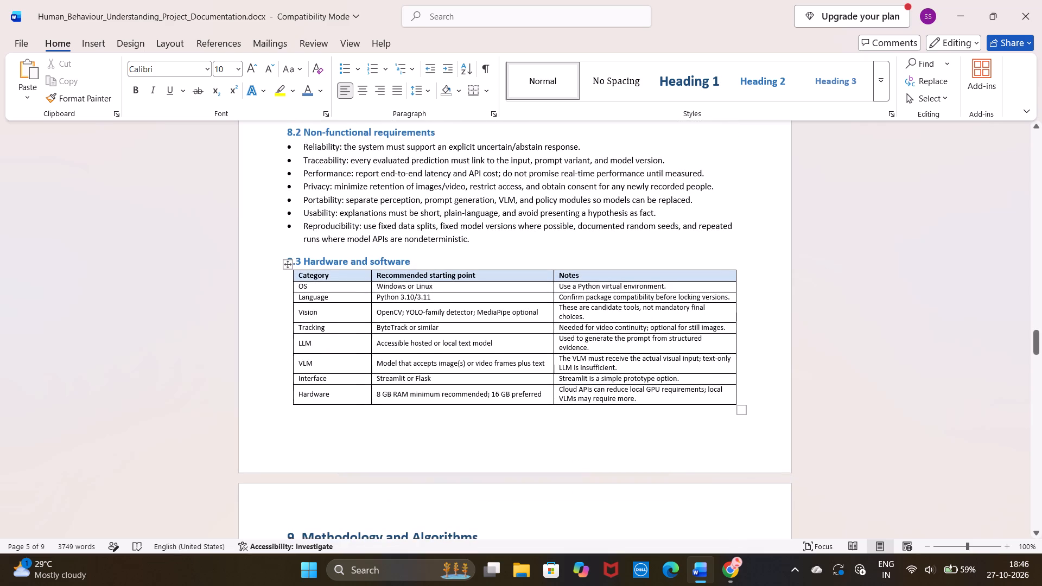
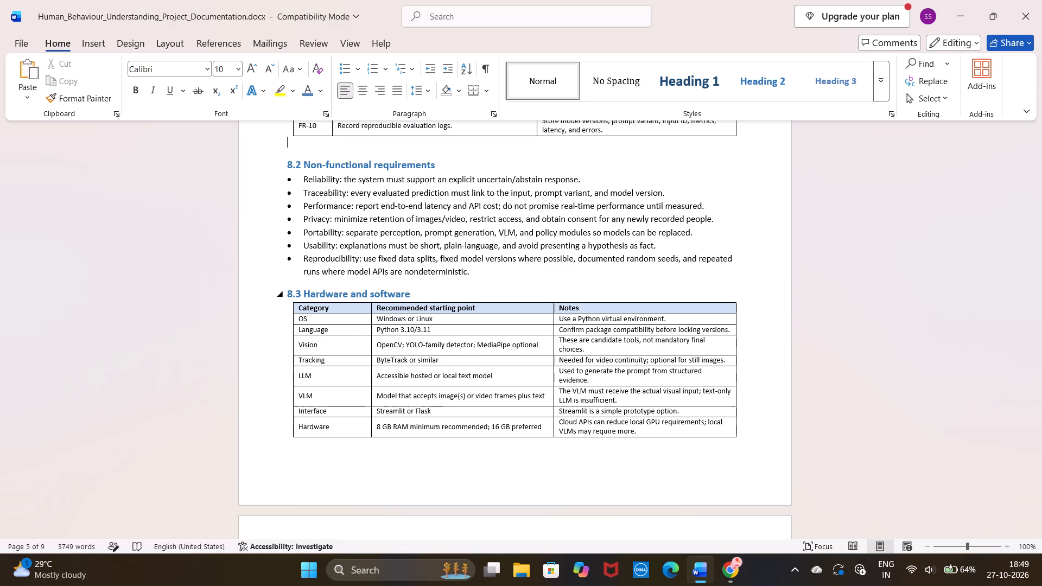
Review section 9, Methodology and Algorithms, from 9.1 Evidence ledger to 9.7 Assistance decision, including the page break before section 10.
{"action": "scroll", "coordinate": [488, 295], "scroll_direction": "down", "scroll_amount": 5}
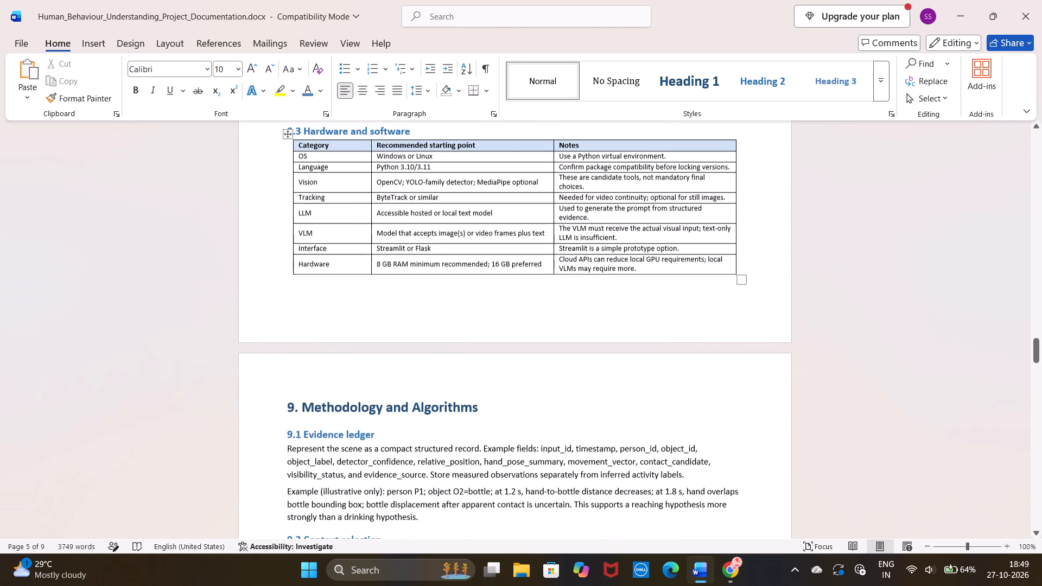
{"action": "scroll", "coordinate": [488, 295], "scroll_direction": "down", "scroll_amount": 8}
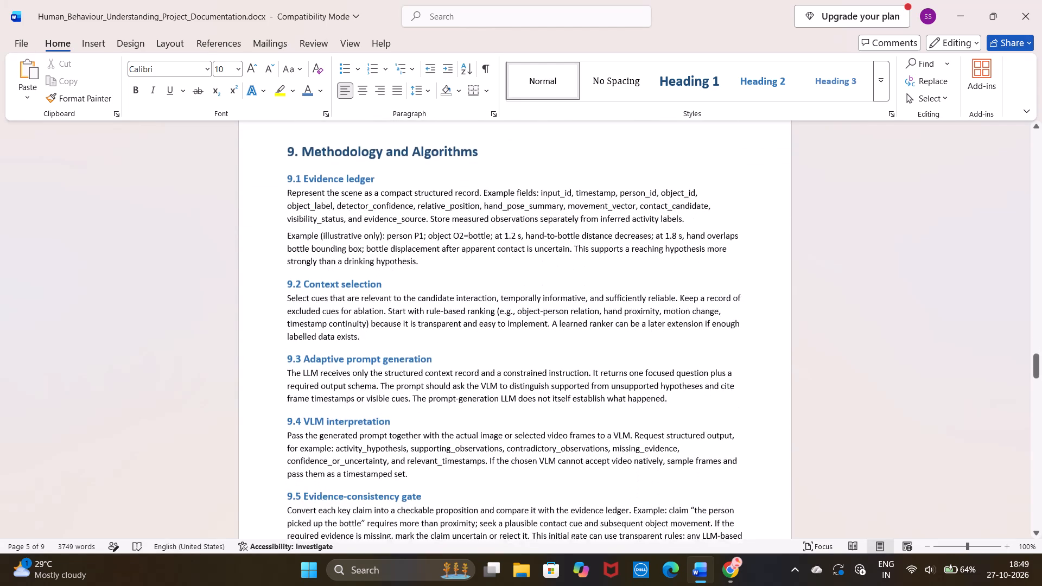
{"action": "scroll", "coordinate": [488, 295], "scroll_direction": "down", "scroll_amount": 12}
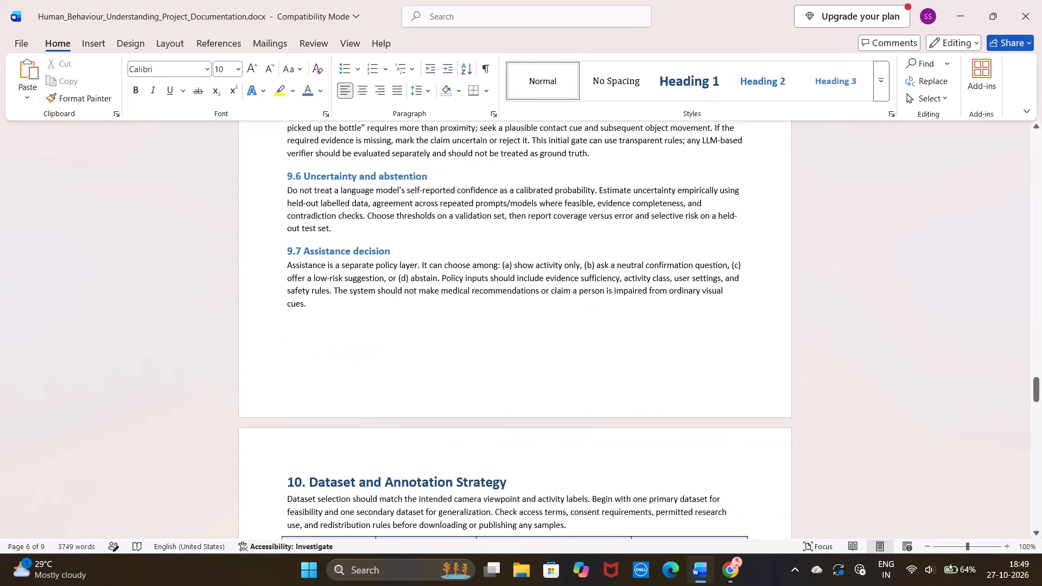
{"action": "scroll", "coordinate": [488, 295], "scroll_direction": "down", "scroll_amount": 4}
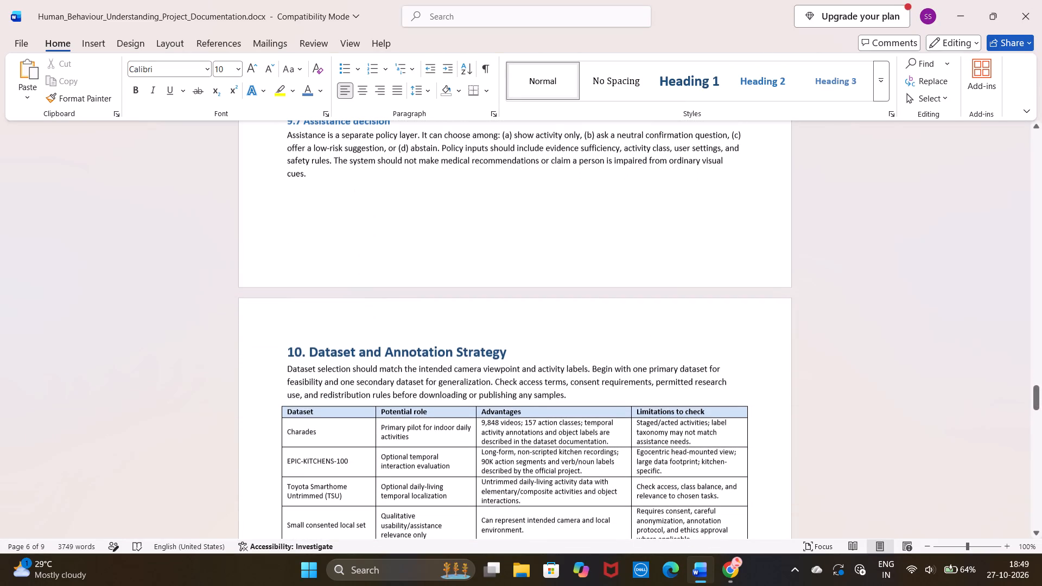
{"action": "scroll", "coordinate": [488, 295], "scroll_direction": "down", "scroll_amount": 3}
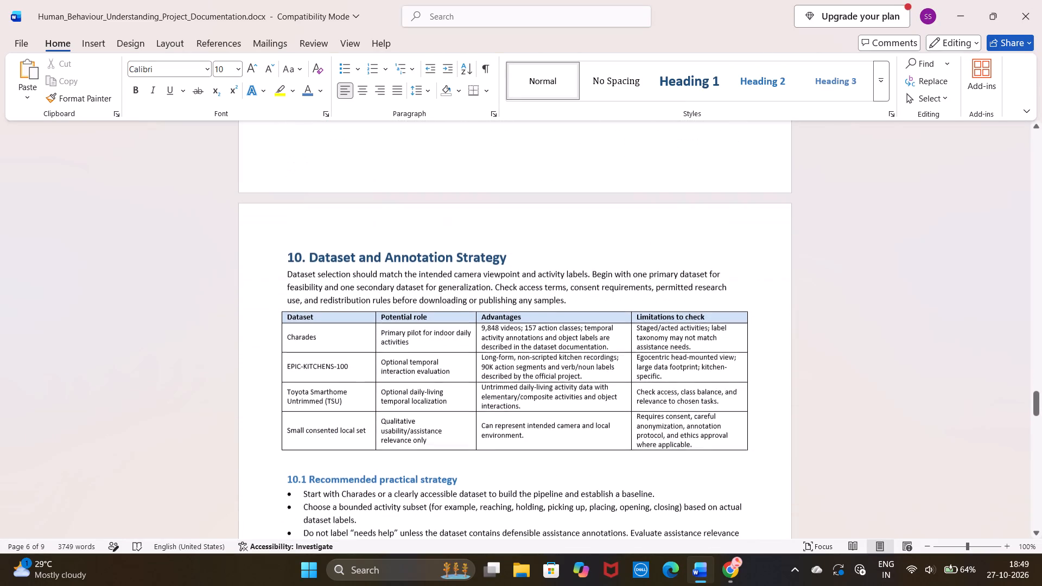
{"action": "scroll", "coordinate": [488, 295], "scroll_direction": "up", "scroll_amount": 9}
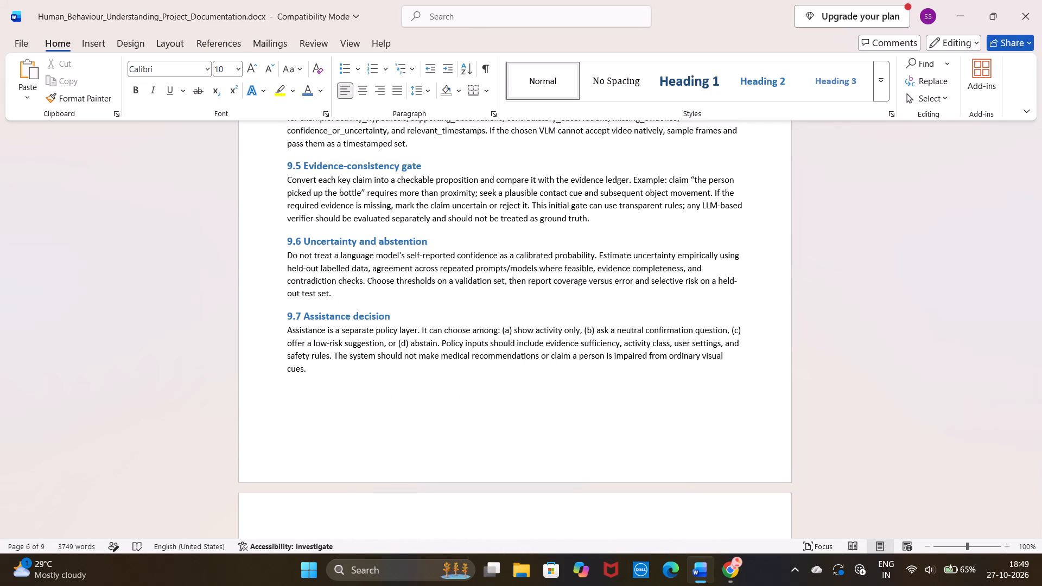
{"action": "scroll", "coordinate": [488, 295], "scroll_direction": "up", "scroll_amount": 3}
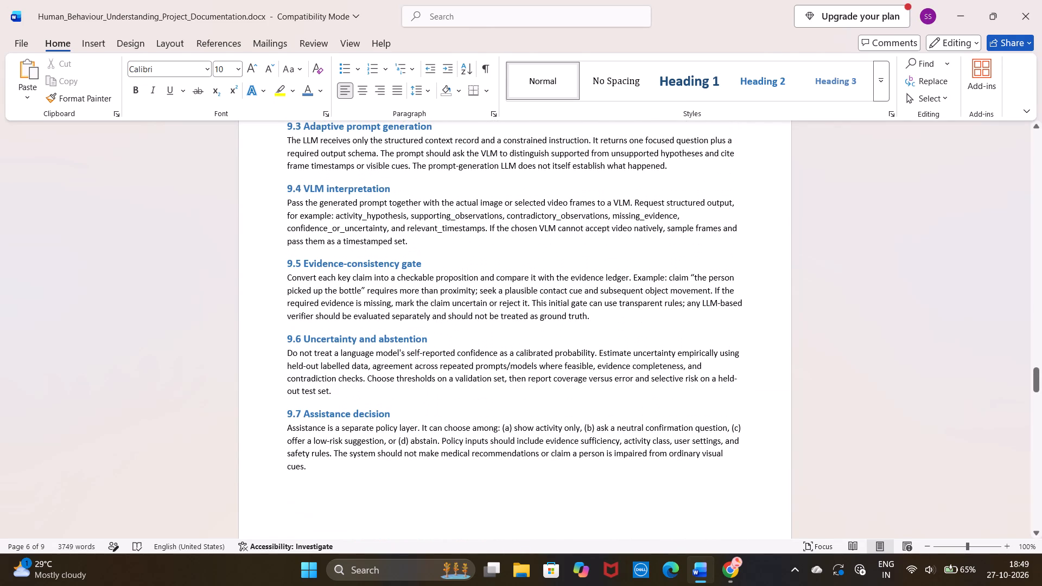
Review section 10, Dataset and Annotation Strategy, checking the dataset table layout, 10.1 Recommended practical strategy and 10.2 Data schema.
{"action": "scroll", "coordinate": [488, 295], "scroll_direction": "down", "scroll_amount": 12}
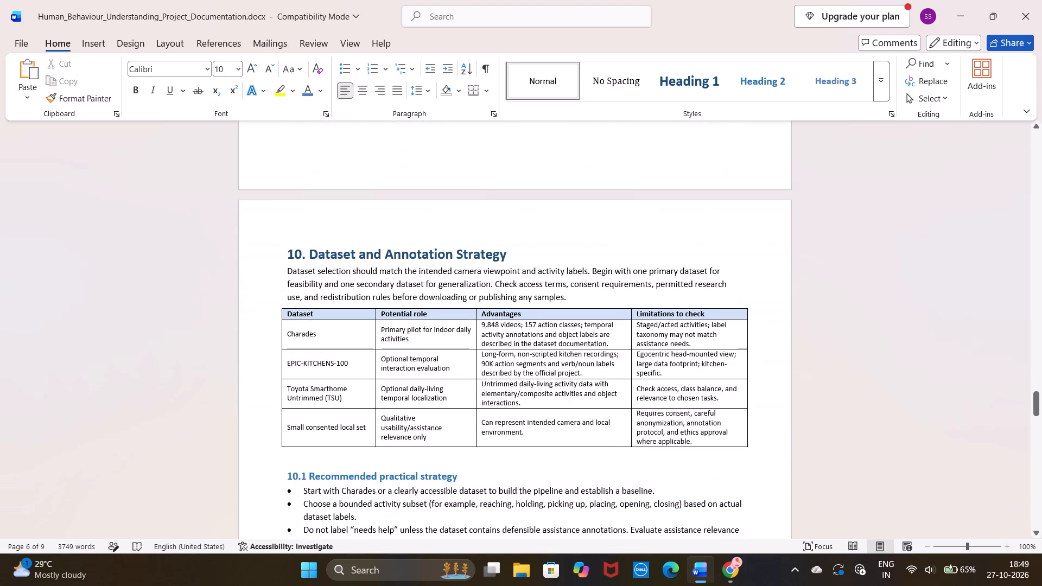
{"action": "scroll", "coordinate": [491, 296], "scroll_direction": "down", "scroll_amount": 2}
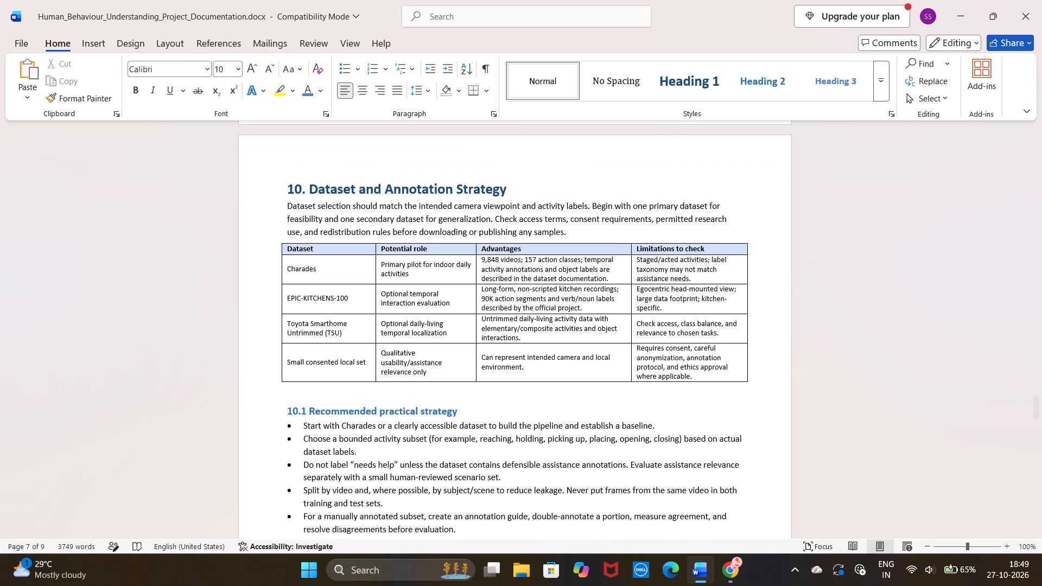
{"action": "scroll", "coordinate": [337, 251], "scroll_direction": "down", "scroll_amount": 11}
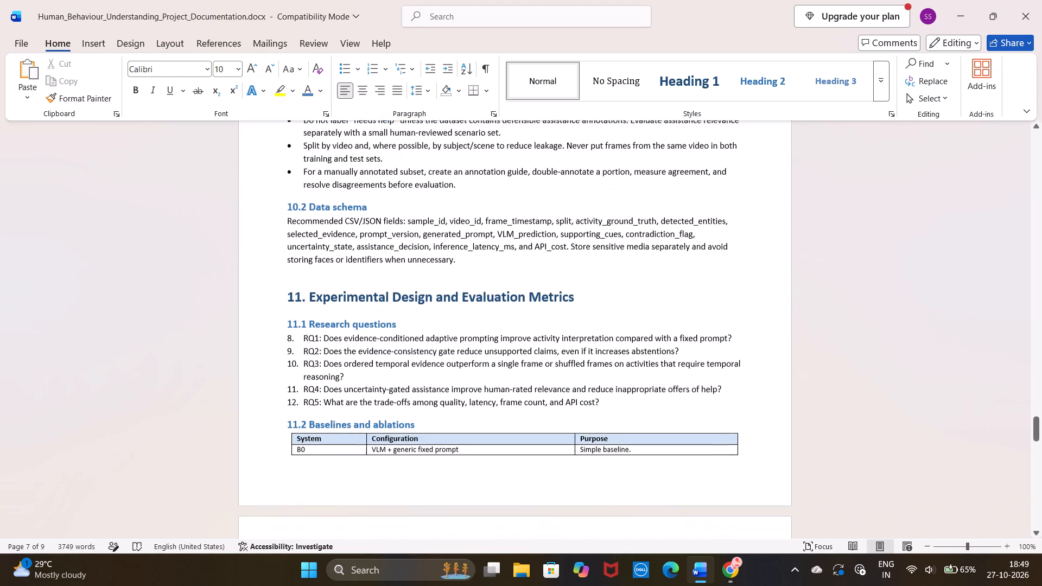
{"action": "scroll", "coordinate": [342, 256], "scroll_direction": "down", "scroll_amount": 6}
{"action": "scroll", "coordinate": [342, 256], "scroll_direction": "up", "scroll_amount": 9}
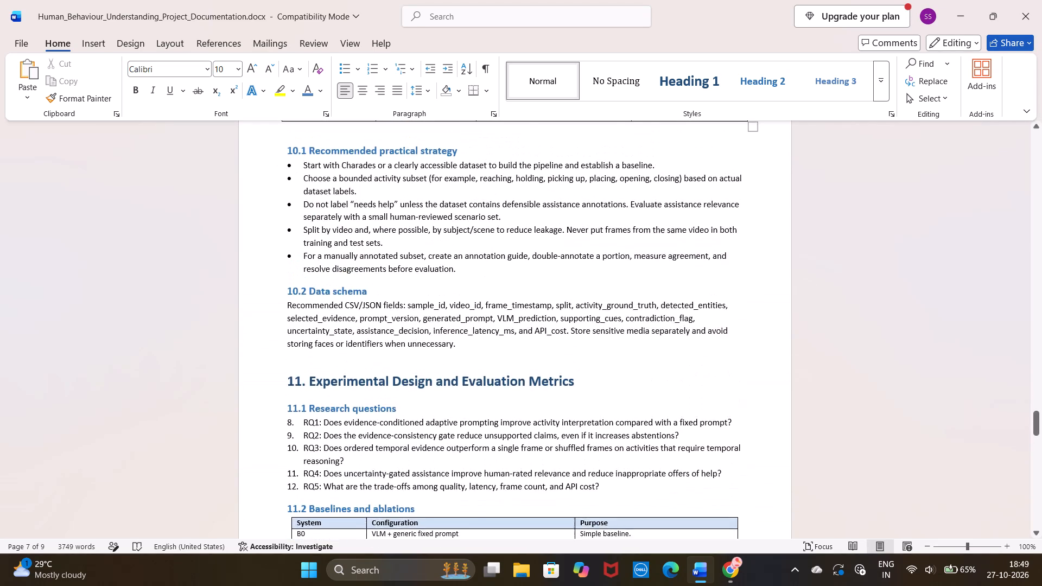
{"action": "scroll", "coordinate": [342, 256], "scroll_direction": "up", "scroll_amount": 7}
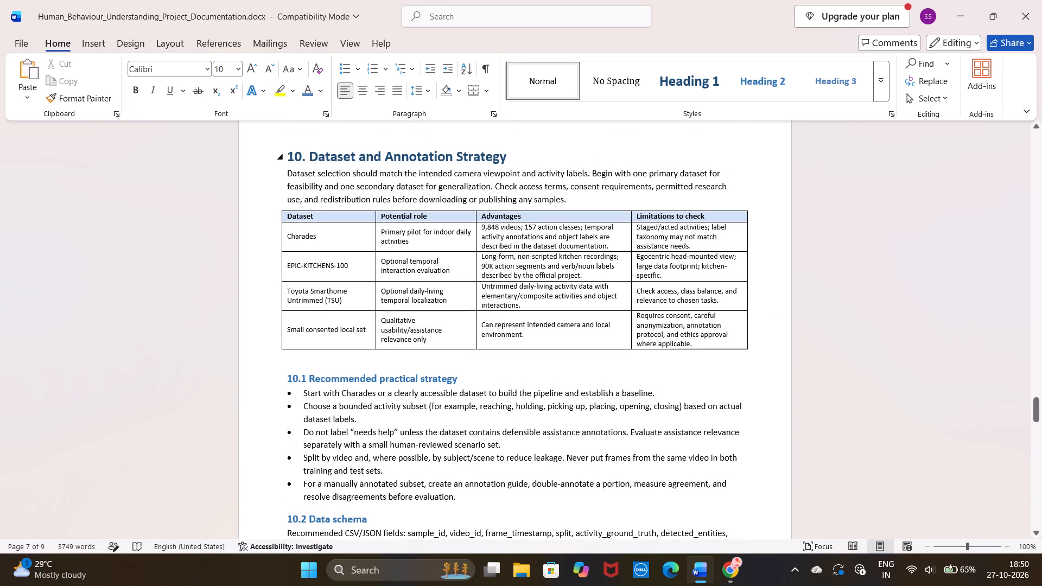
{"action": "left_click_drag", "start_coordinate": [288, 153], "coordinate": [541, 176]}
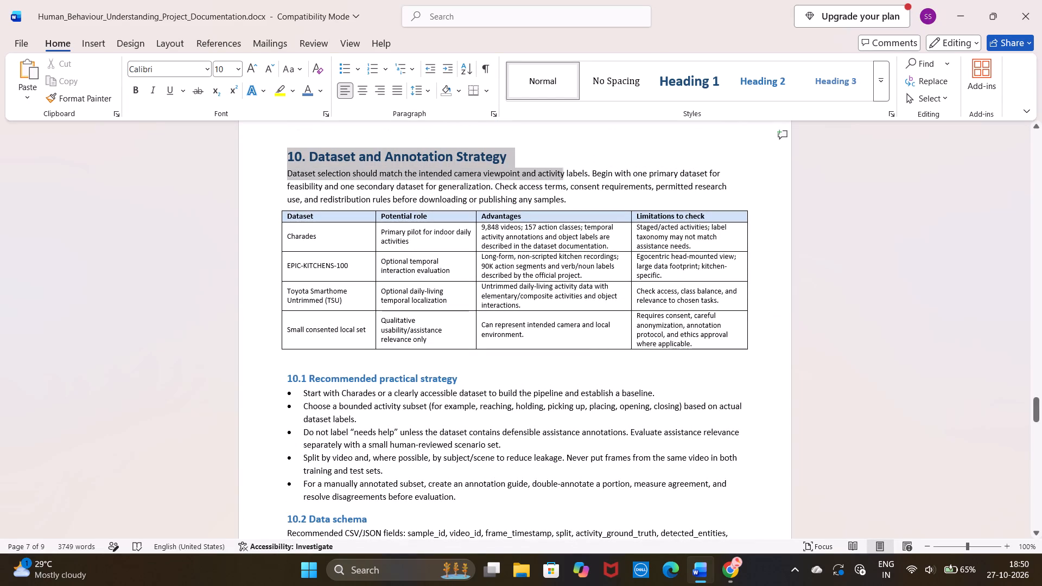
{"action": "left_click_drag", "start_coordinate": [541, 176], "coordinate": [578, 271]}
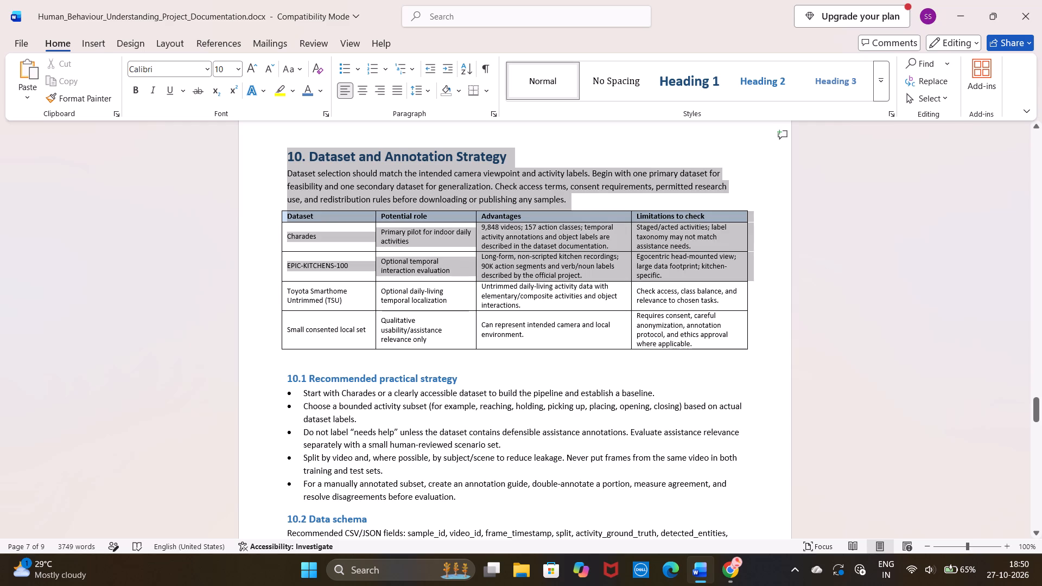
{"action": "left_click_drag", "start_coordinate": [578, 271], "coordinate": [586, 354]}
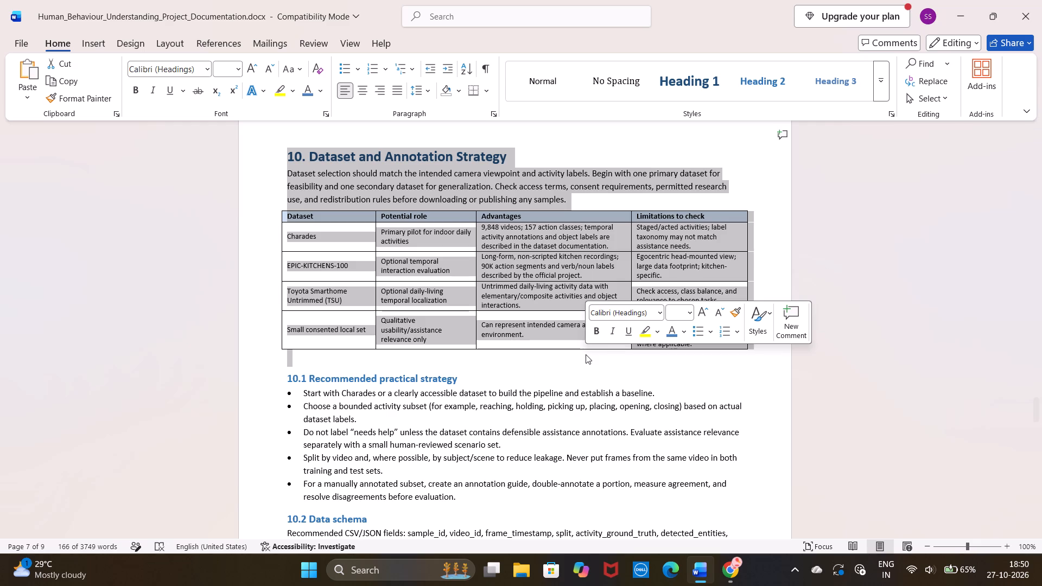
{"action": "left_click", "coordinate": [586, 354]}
Review section 11, Experimental Design and Evaluation Metrics, checking the research questions, the baselines table across the page break and 11.3 Metrics.
{"action": "scroll", "coordinate": [585, 356], "scroll_direction": "down", "scroll_amount": 10}
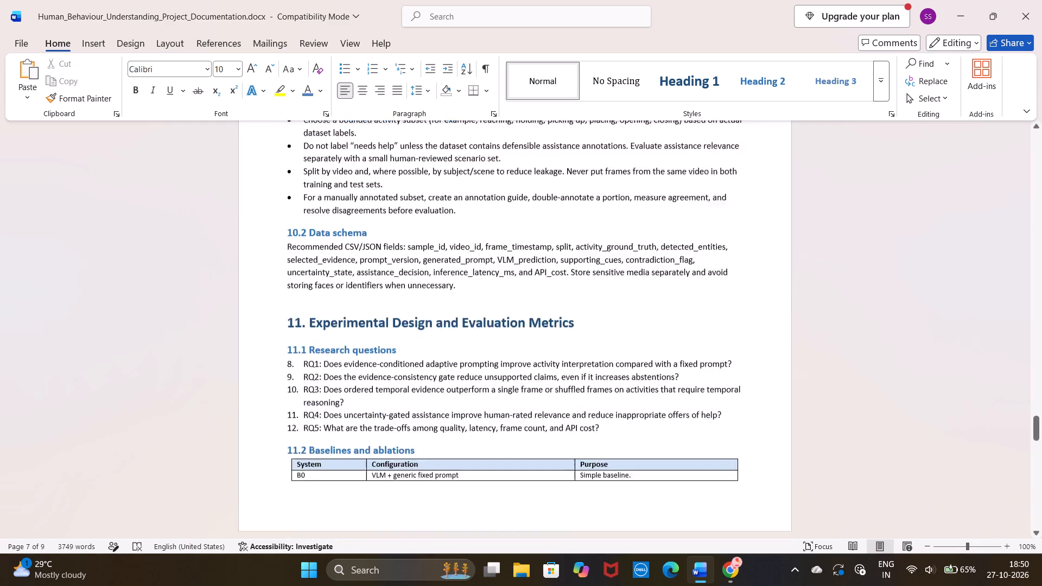
{"action": "scroll", "coordinate": [583, 361], "scroll_direction": "down", "scroll_amount": 3}
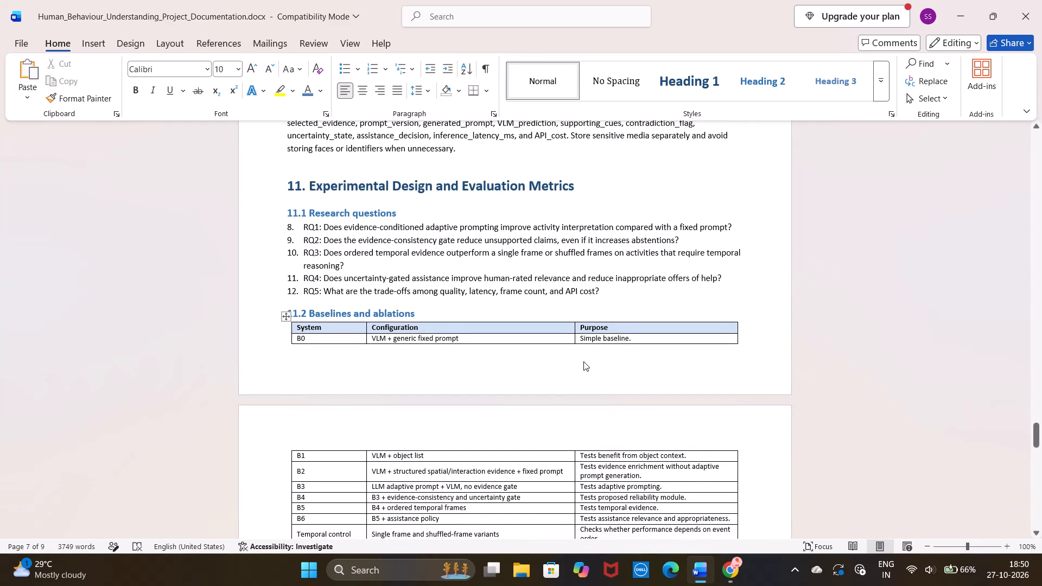
{"action": "scroll", "coordinate": [583, 361], "scroll_direction": "down", "scroll_amount": 1}
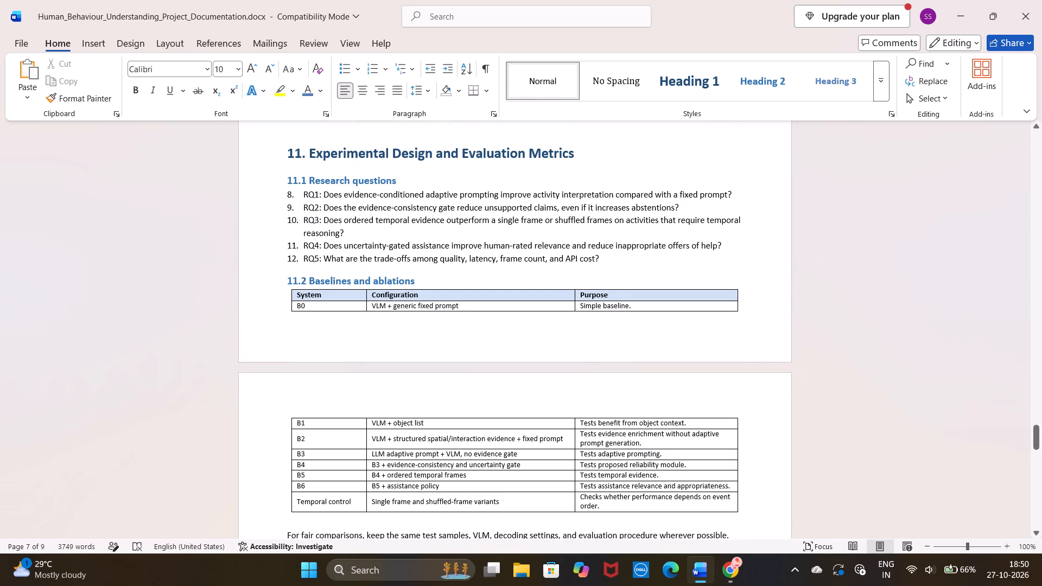
{"action": "scroll", "coordinate": [357, 299], "scroll_direction": "down", "scroll_amount": 5}
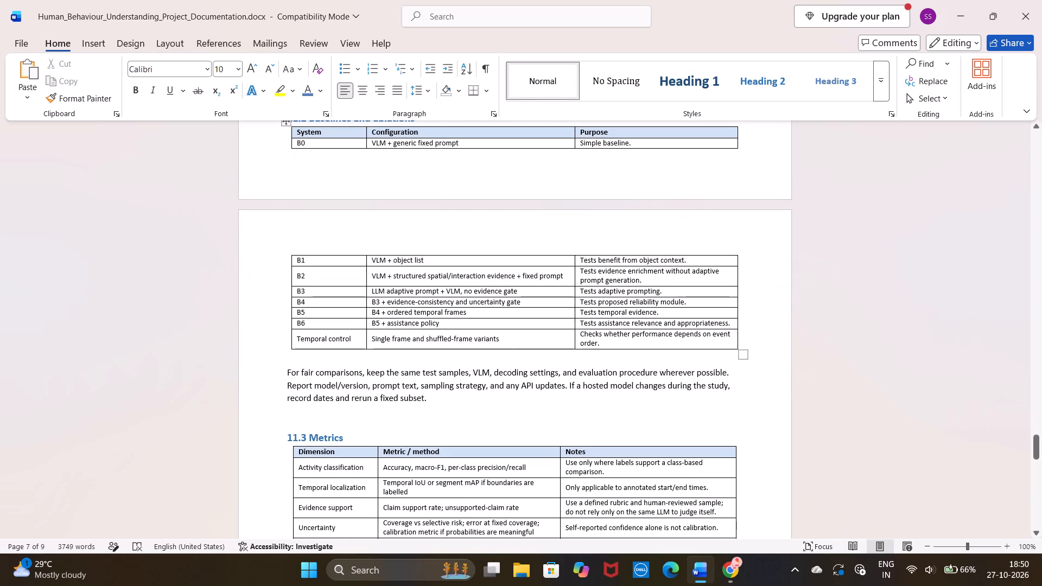
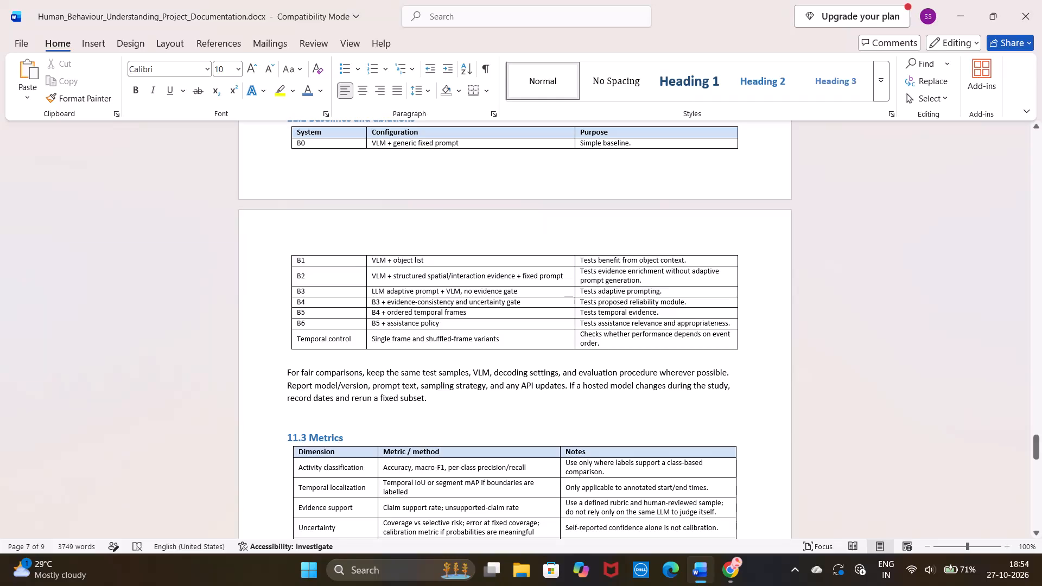
Delete subsection 11.1 Research questions, including its heading and the RQ1 to RQ5 list.
{"action": "scroll", "coordinate": [78, 517], "scroll_direction": "up", "scroll_amount": 9}
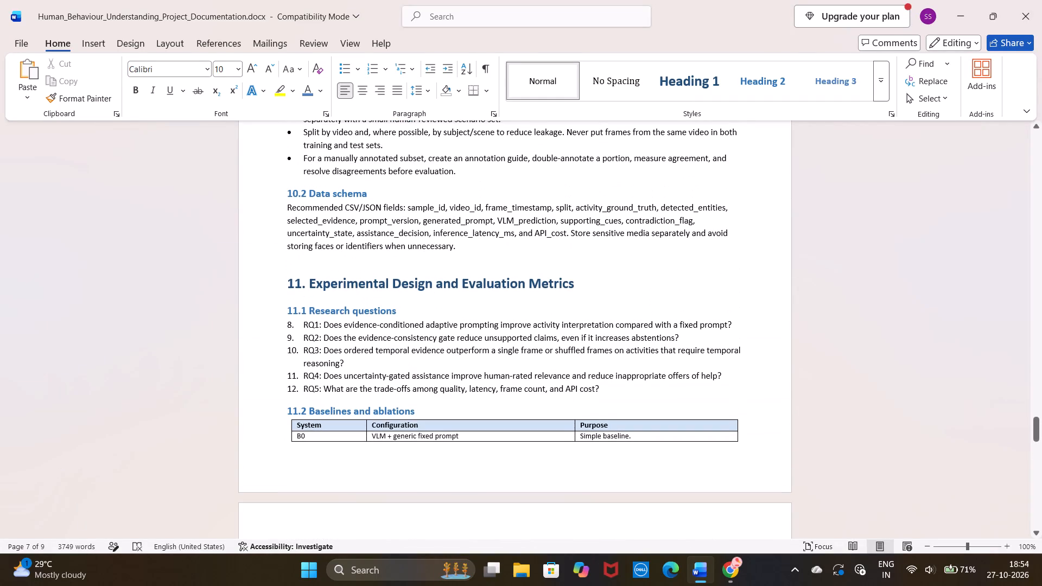
{"action": "scroll", "coordinate": [404, 392], "scroll_direction": "down", "scroll_amount": 4}
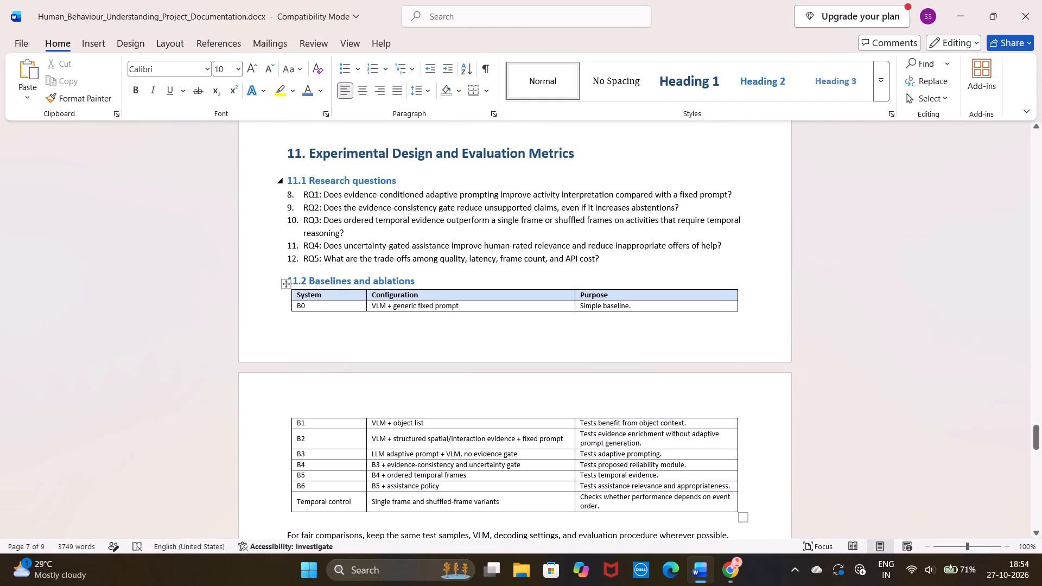
{"action": "left_click_drag", "start_coordinate": [287, 177], "coordinate": [486, 267]}
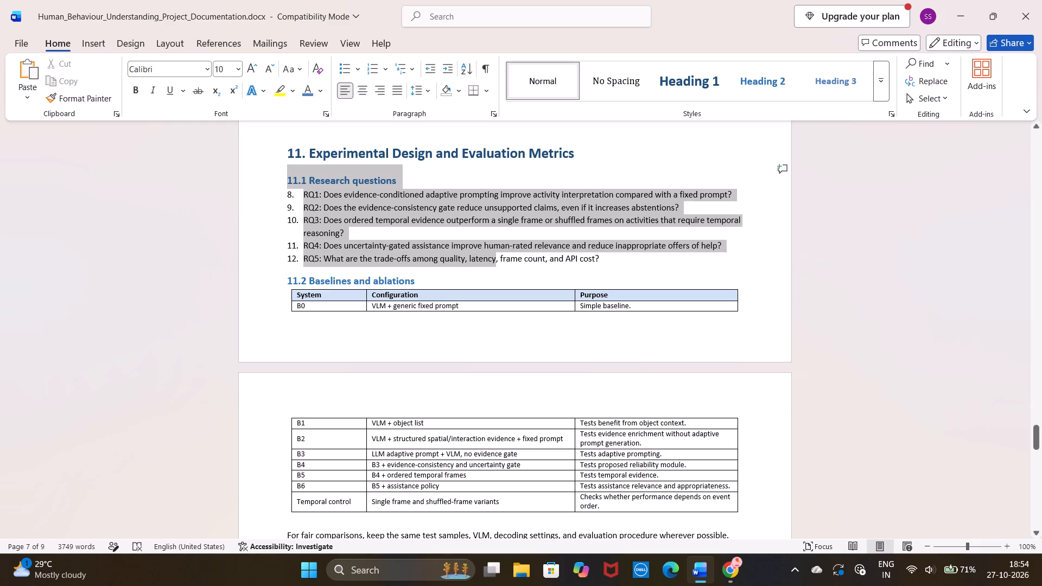
{"action": "left_click_drag", "start_coordinate": [486, 267], "coordinate": [603, 258]}
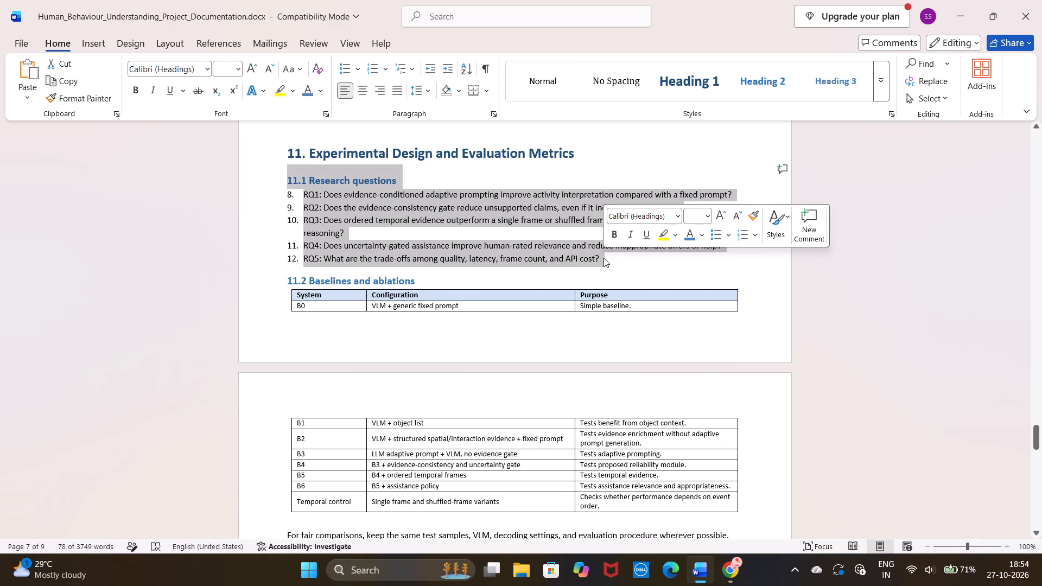
{"action": "key", "text": "BackSpace"}
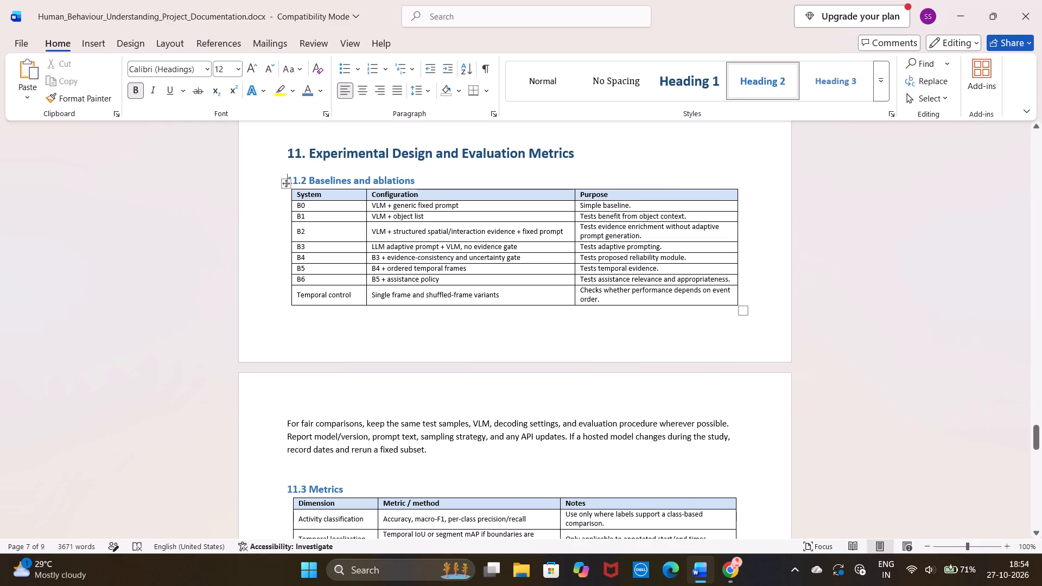
Delete subsection 11.2 Baselines and ablations, including its heading and the whole system configuration table.
{"action": "left_click_drag", "start_coordinate": [294, 183], "coordinate": [415, 222]}
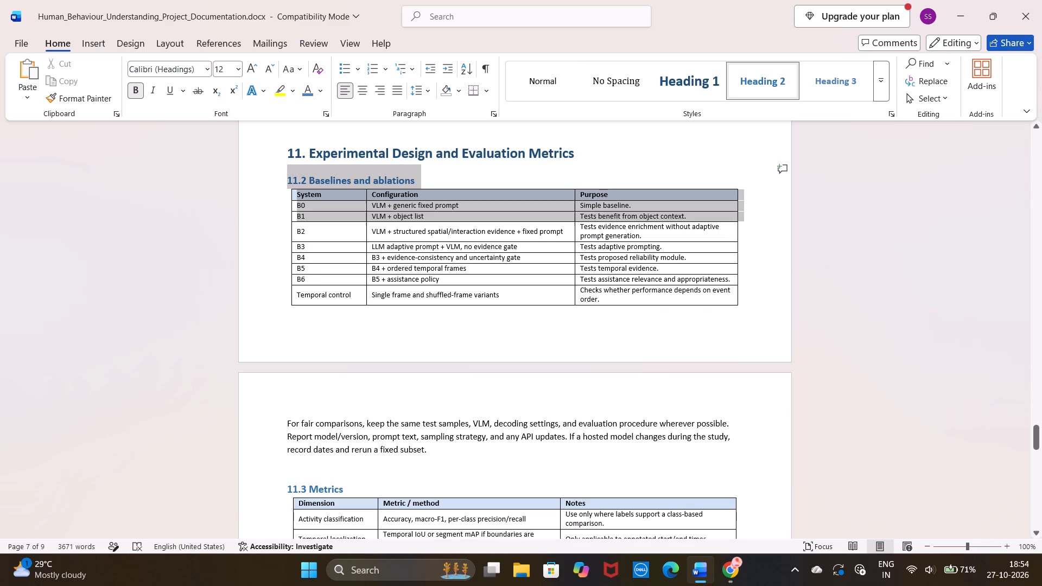
{"action": "left_click_drag", "start_coordinate": [415, 222], "coordinate": [516, 296]}
{"action": "key", "text": "BackSpace"}
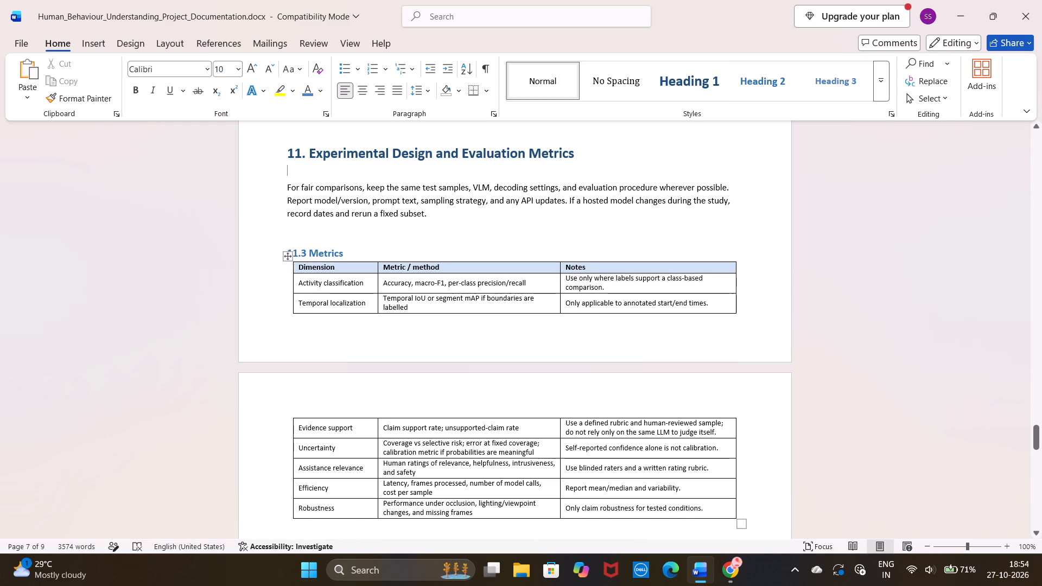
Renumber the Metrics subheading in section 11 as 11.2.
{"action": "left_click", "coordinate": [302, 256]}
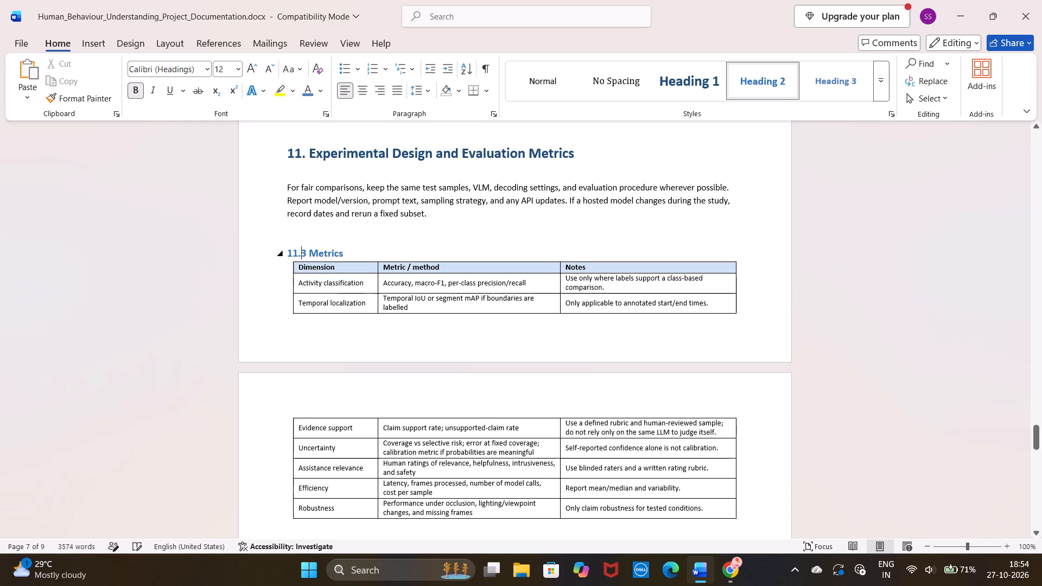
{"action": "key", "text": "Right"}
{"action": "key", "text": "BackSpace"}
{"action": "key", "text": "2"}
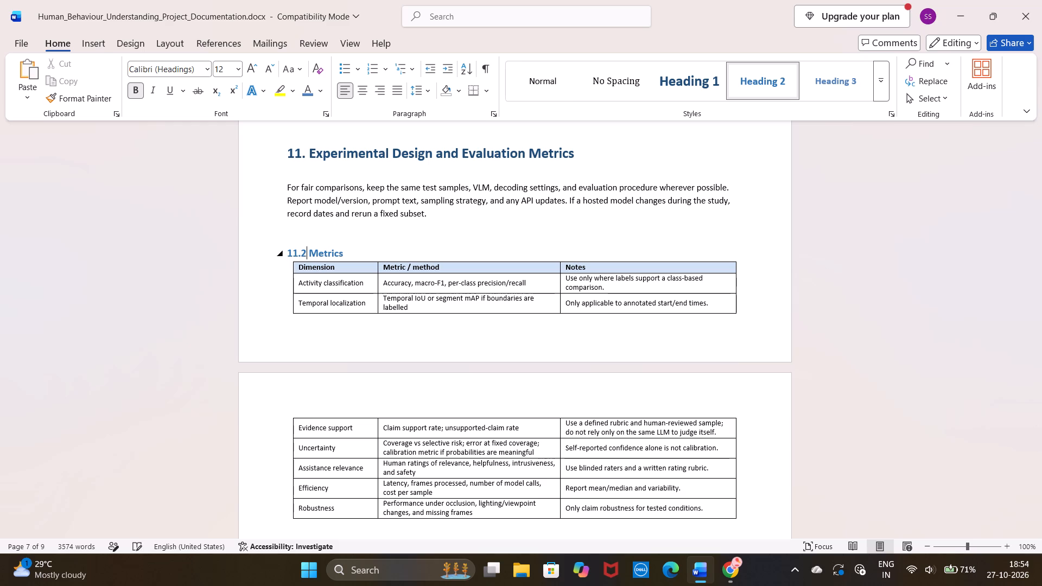
Delete the "For fair comparisons" paragraph under the section 11 heading together with the empty lines around it.
{"action": "left_click_drag", "start_coordinate": [280, 182], "coordinate": [381, 210]}
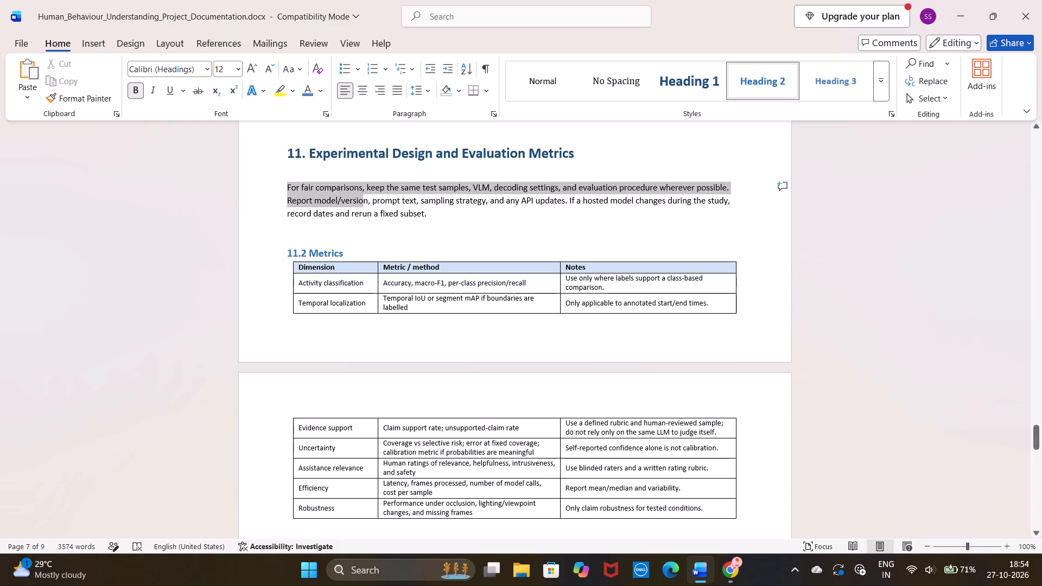
{"action": "left_click_drag", "start_coordinate": [381, 210], "coordinate": [432, 215]}
{"action": "key", "text": "BackSpace"}
{"action": "key", "text": "BackSpace"}
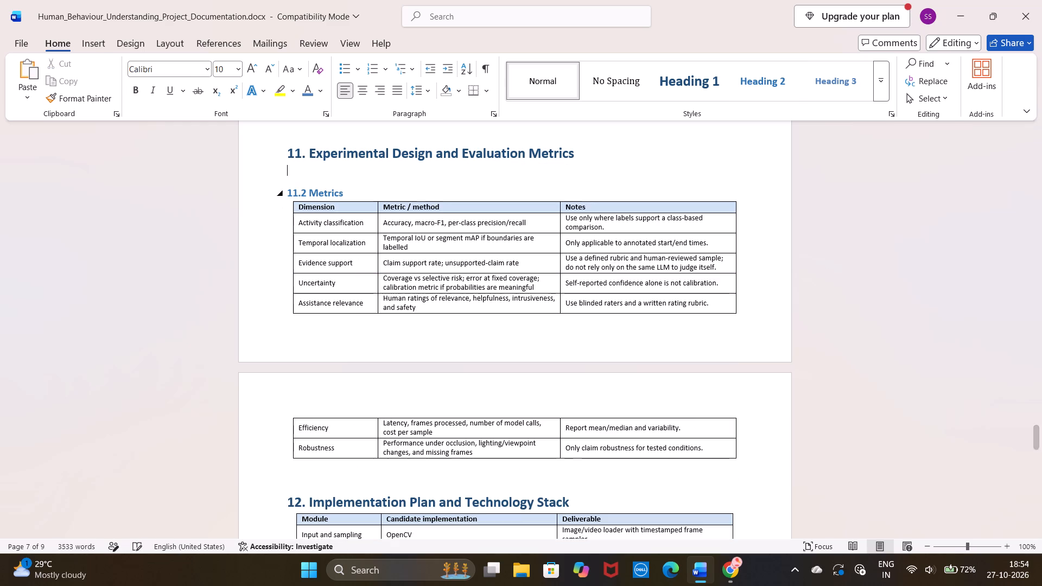
{"action": "key", "text": "BackSpace"}
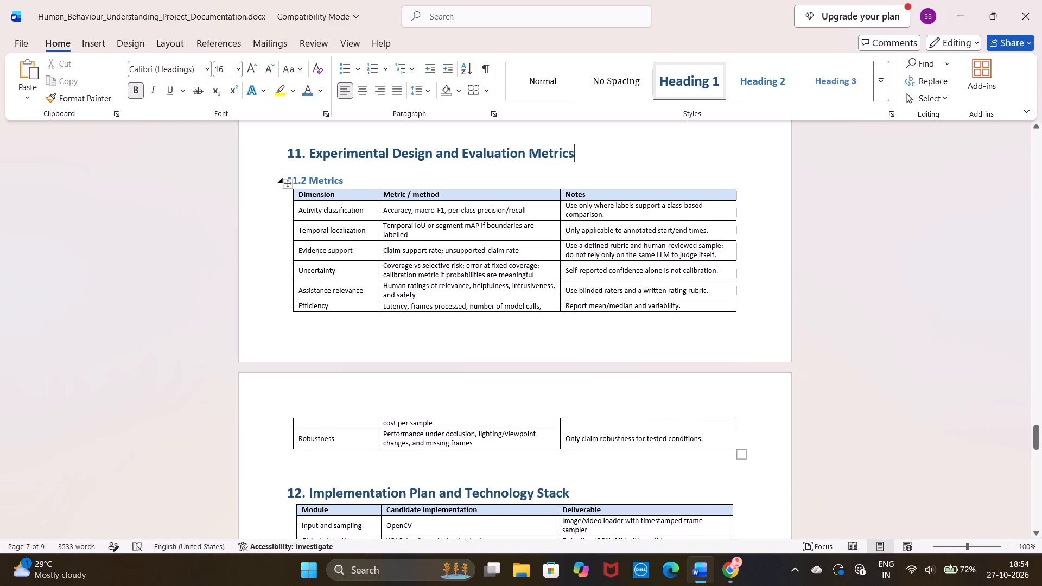
Renumber the Metrics subheading in section 11 as 11.1.
{"action": "left_click", "coordinate": [308, 181]}
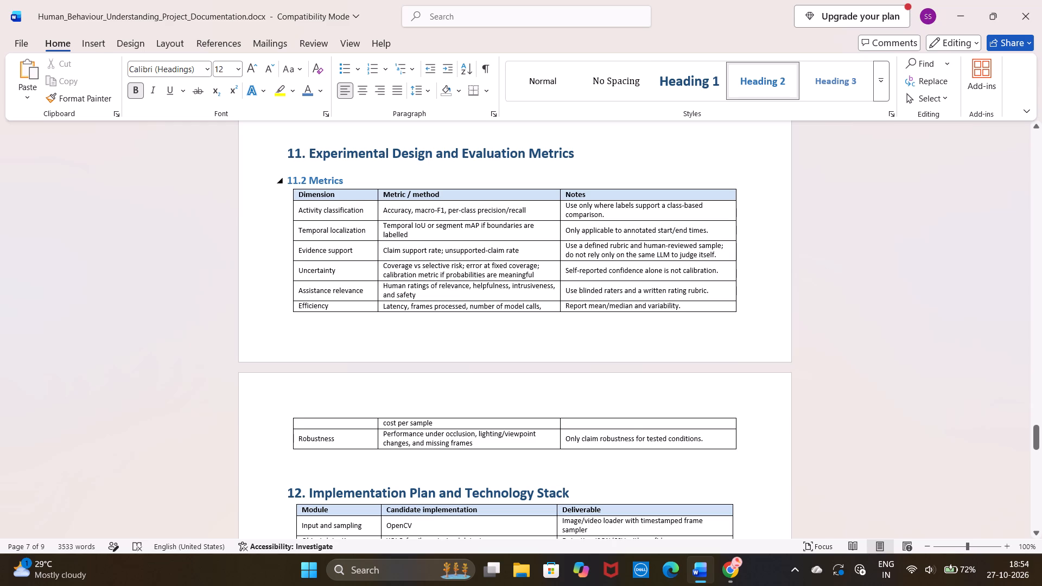
{"action": "key", "text": "BackSpace"}
{"action": "key", "text": "BackSpace"}
{"action": "key", "text": "1"}
Review the remaining sections from Implementation Plan to References, then recheck section 11 and the opening pages up to Problem Statement.
{"action": "scroll", "coordinate": [536, 359], "scroll_direction": "down", "scroll_amount": 7}
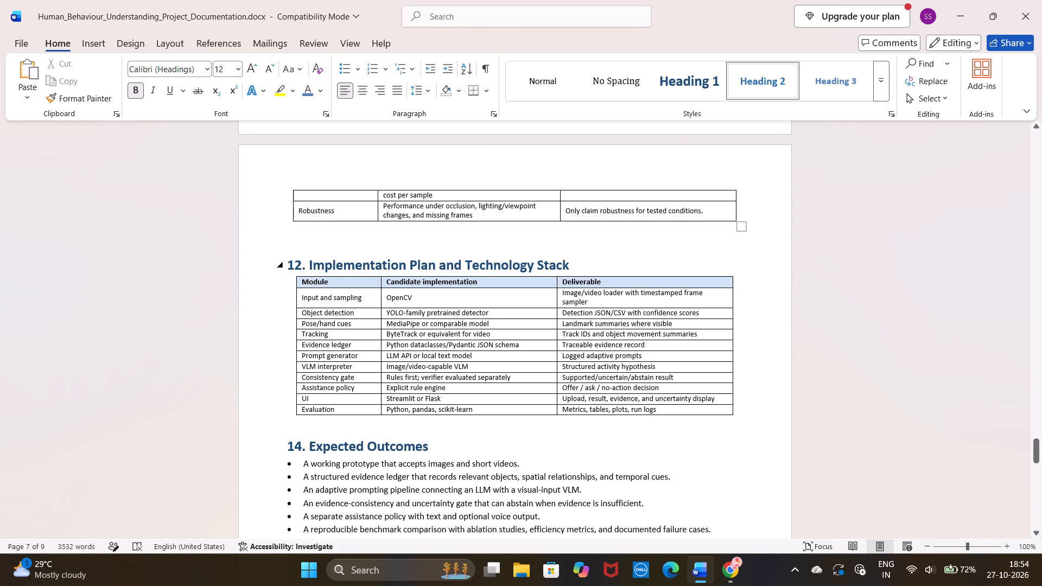
{"action": "scroll", "coordinate": [340, 320], "scroll_direction": "down", "scroll_amount": 4}
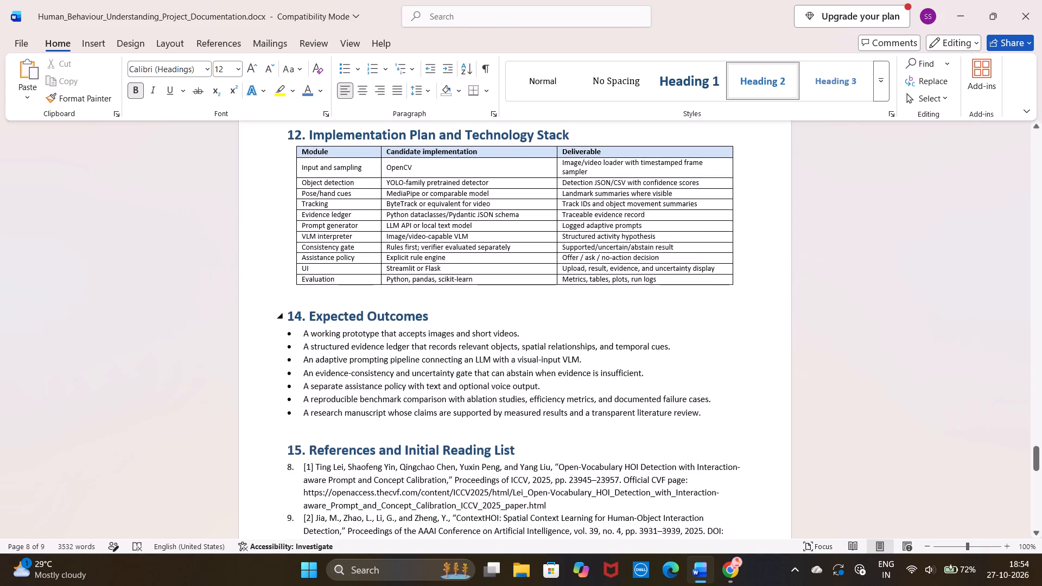
{"action": "scroll", "coordinate": [342, 321], "scroll_direction": "down", "scroll_amount": 5}
{"action": "scroll", "coordinate": [342, 321], "scroll_direction": "up", "scroll_amount": 5}
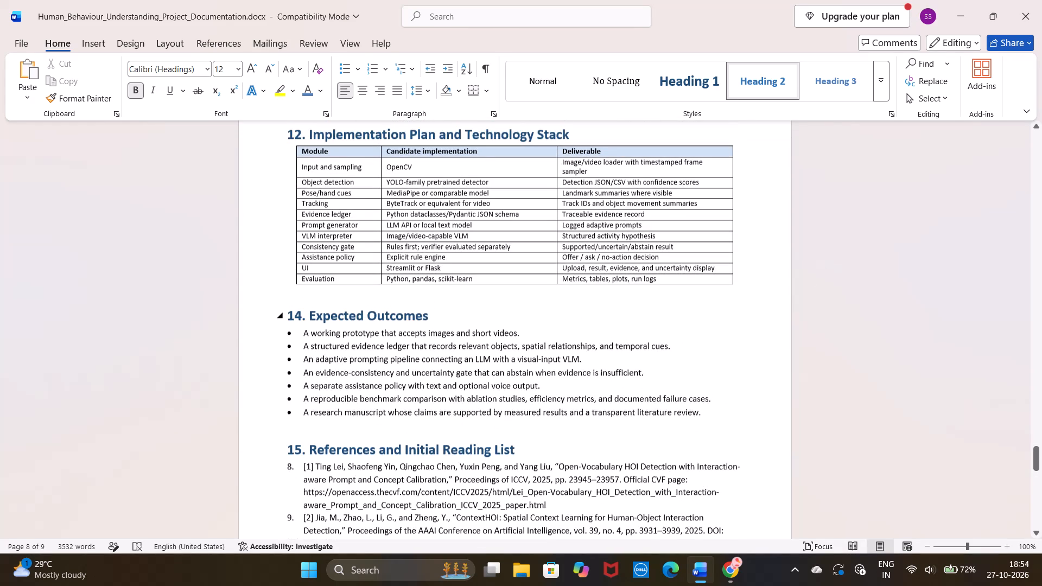
{"action": "scroll", "coordinate": [337, 311], "scroll_direction": "down", "scroll_amount": 9}
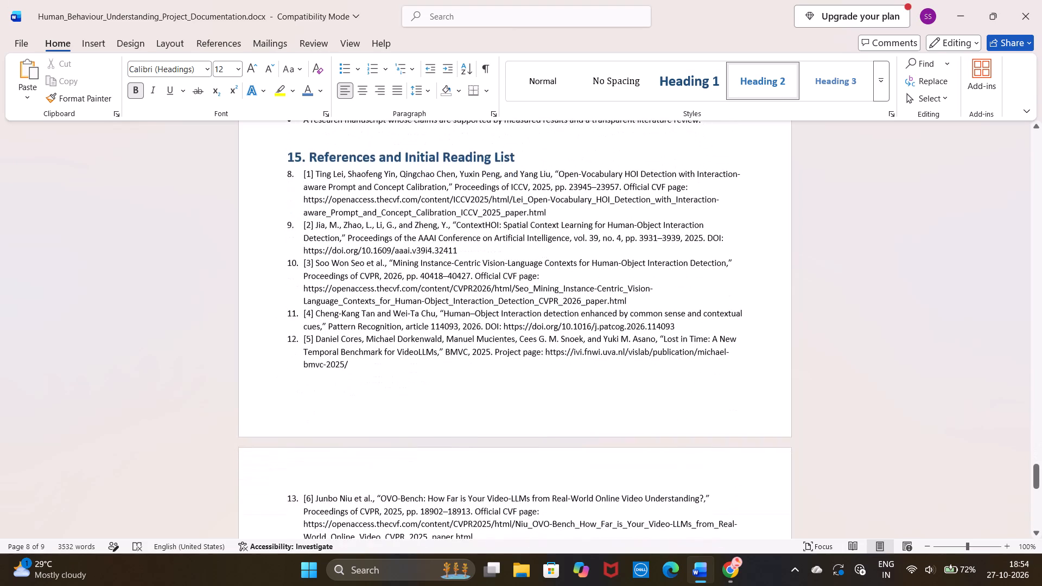
{"action": "scroll", "coordinate": [337, 311], "scroll_direction": "down", "scroll_amount": 3}
{"action": "scroll", "coordinate": [337, 311], "scroll_direction": "up", "scroll_amount": 9}
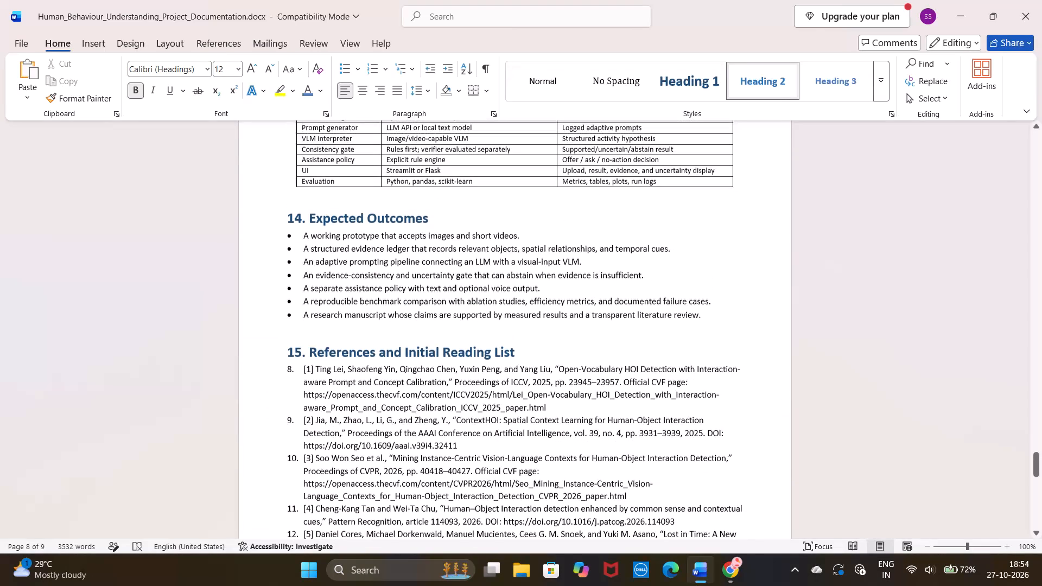
{"action": "scroll", "coordinate": [338, 302], "scroll_direction": "up", "scroll_amount": 3}
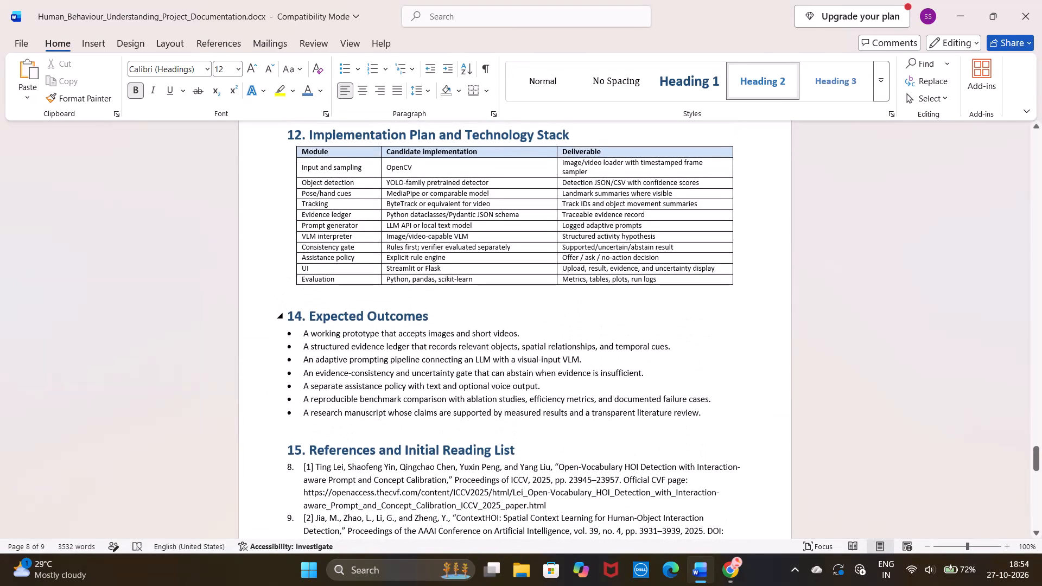
{"action": "scroll", "coordinate": [340, 302], "scroll_direction": "up", "scroll_amount": 4}
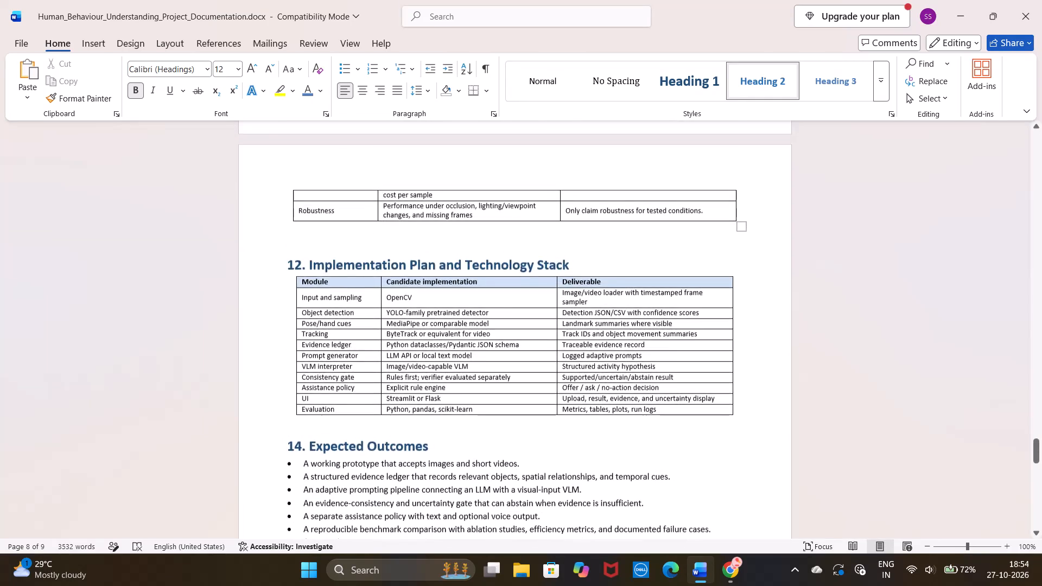
{"action": "scroll", "coordinate": [348, 307], "scroll_direction": "up", "scroll_amount": 13}
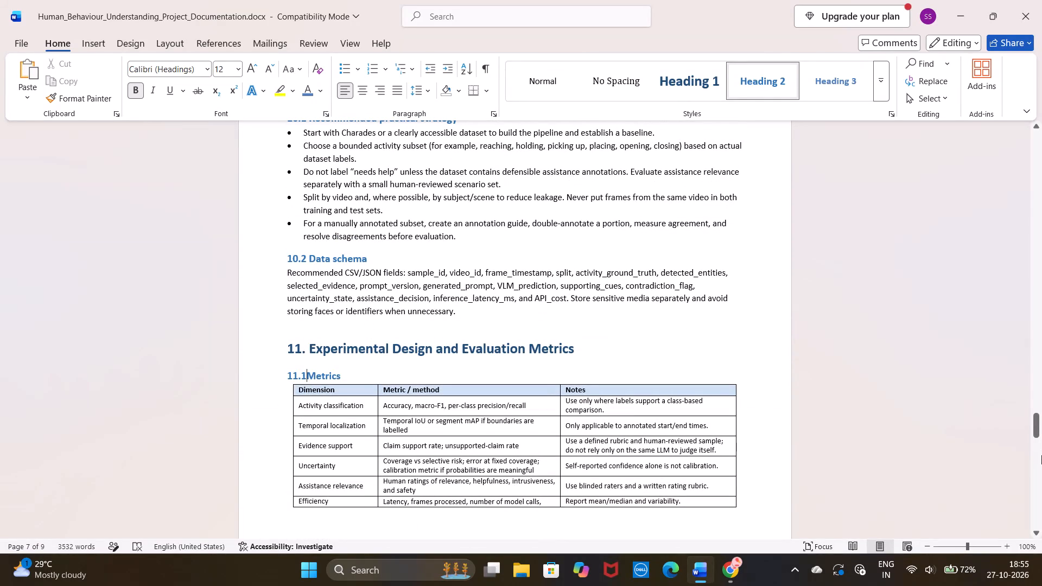
{"action": "left_click_drag", "start_coordinate": [1038, 429], "coordinate": [1041, 112]}
{"action": "scroll", "coordinate": [660, 463], "scroll_direction": "down", "scroll_amount": 9}
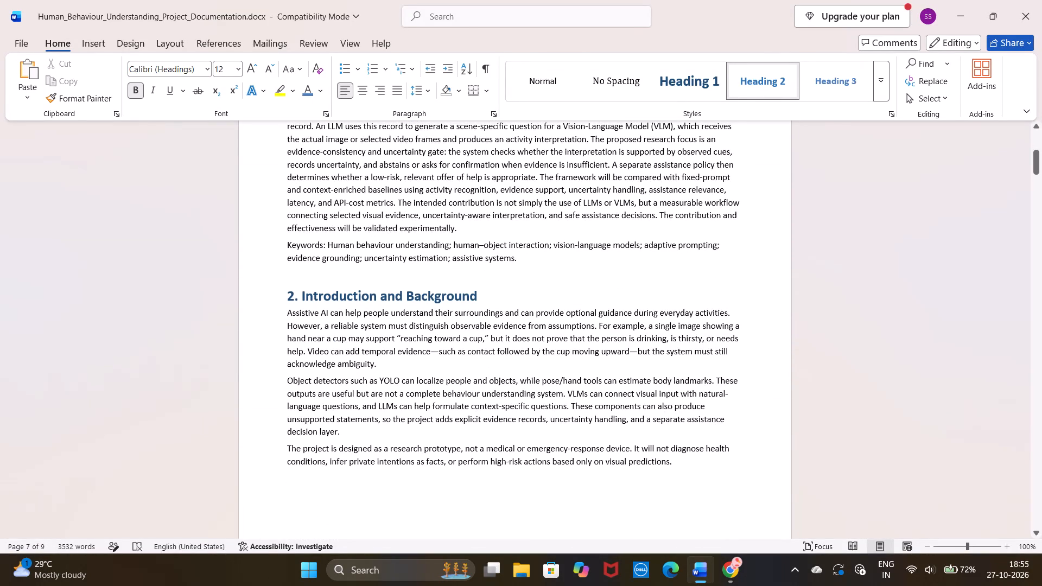
{"action": "scroll", "coordinate": [661, 463], "scroll_direction": "down", "scroll_amount": 3}
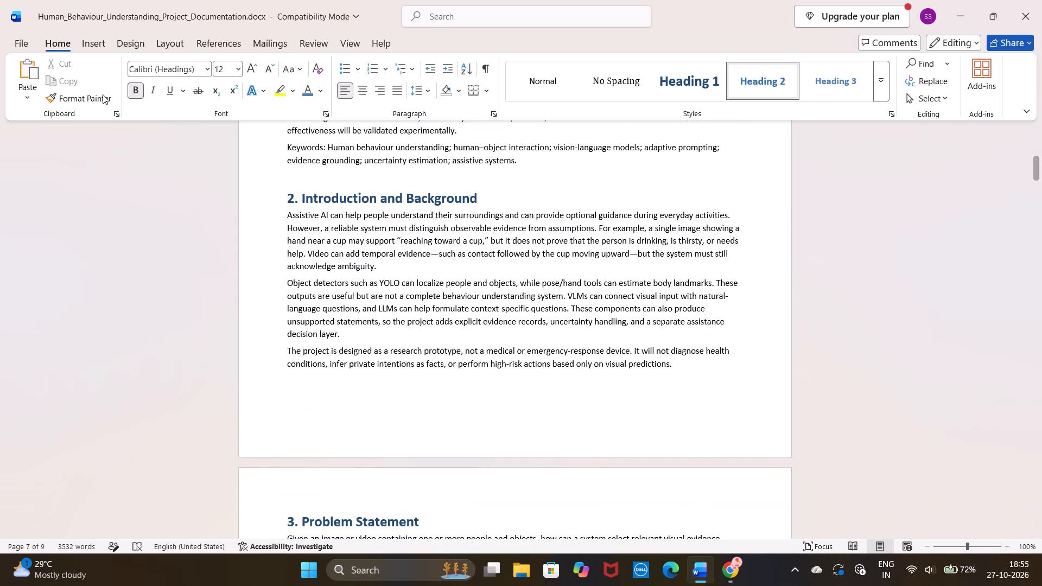
Start exporting the document as a PDF into the Downloads folder.
{"action": "left_click", "coordinate": [10, 44]}
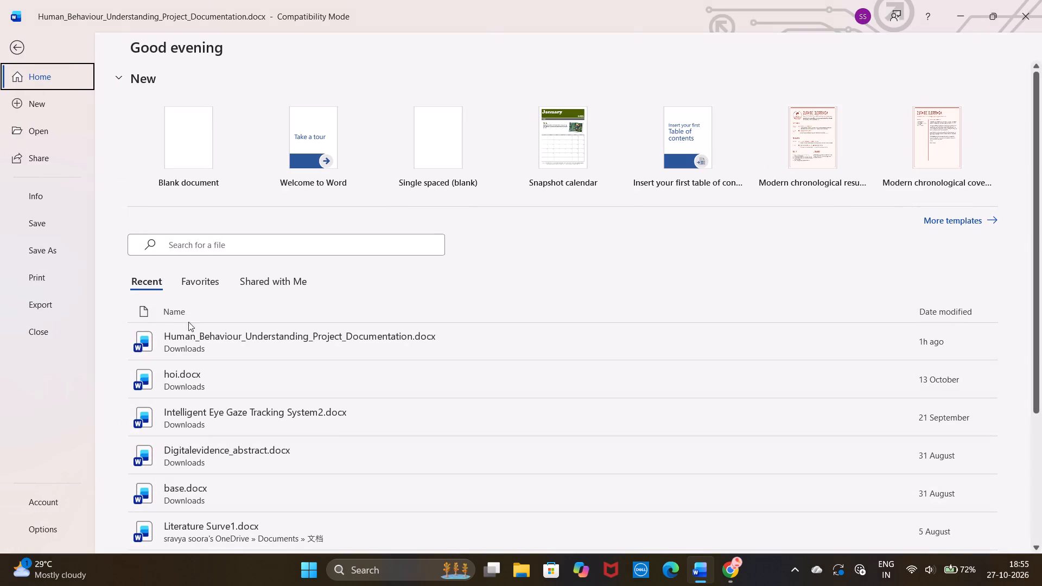
{"action": "left_click", "coordinate": [53, 302]}
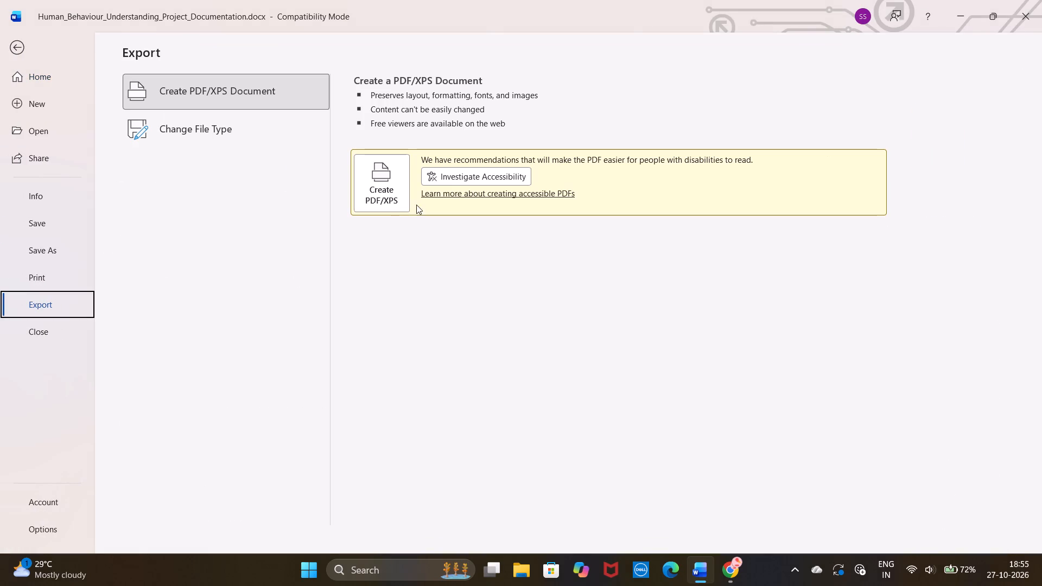
{"action": "left_click", "coordinate": [370, 193]}
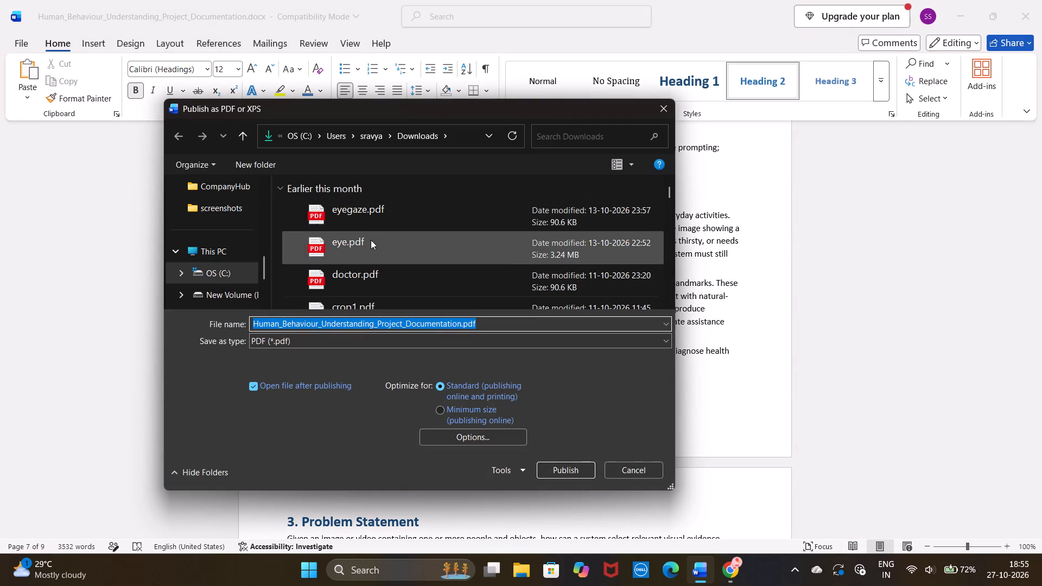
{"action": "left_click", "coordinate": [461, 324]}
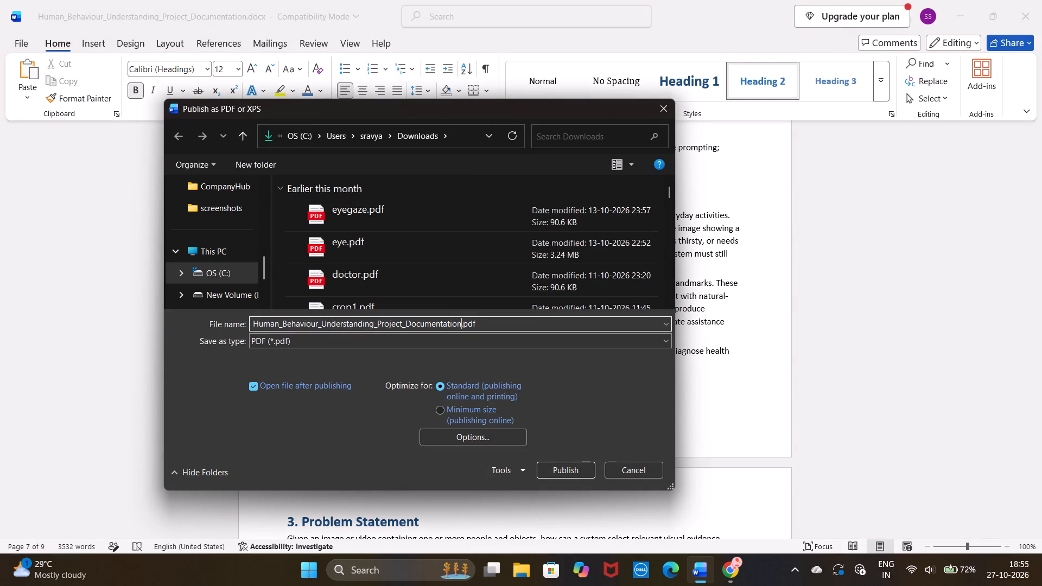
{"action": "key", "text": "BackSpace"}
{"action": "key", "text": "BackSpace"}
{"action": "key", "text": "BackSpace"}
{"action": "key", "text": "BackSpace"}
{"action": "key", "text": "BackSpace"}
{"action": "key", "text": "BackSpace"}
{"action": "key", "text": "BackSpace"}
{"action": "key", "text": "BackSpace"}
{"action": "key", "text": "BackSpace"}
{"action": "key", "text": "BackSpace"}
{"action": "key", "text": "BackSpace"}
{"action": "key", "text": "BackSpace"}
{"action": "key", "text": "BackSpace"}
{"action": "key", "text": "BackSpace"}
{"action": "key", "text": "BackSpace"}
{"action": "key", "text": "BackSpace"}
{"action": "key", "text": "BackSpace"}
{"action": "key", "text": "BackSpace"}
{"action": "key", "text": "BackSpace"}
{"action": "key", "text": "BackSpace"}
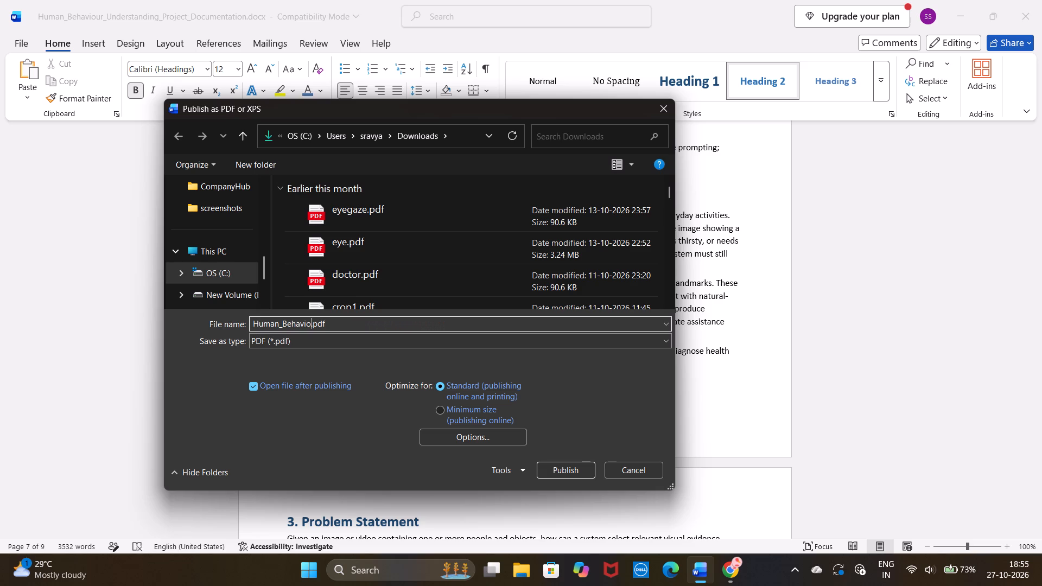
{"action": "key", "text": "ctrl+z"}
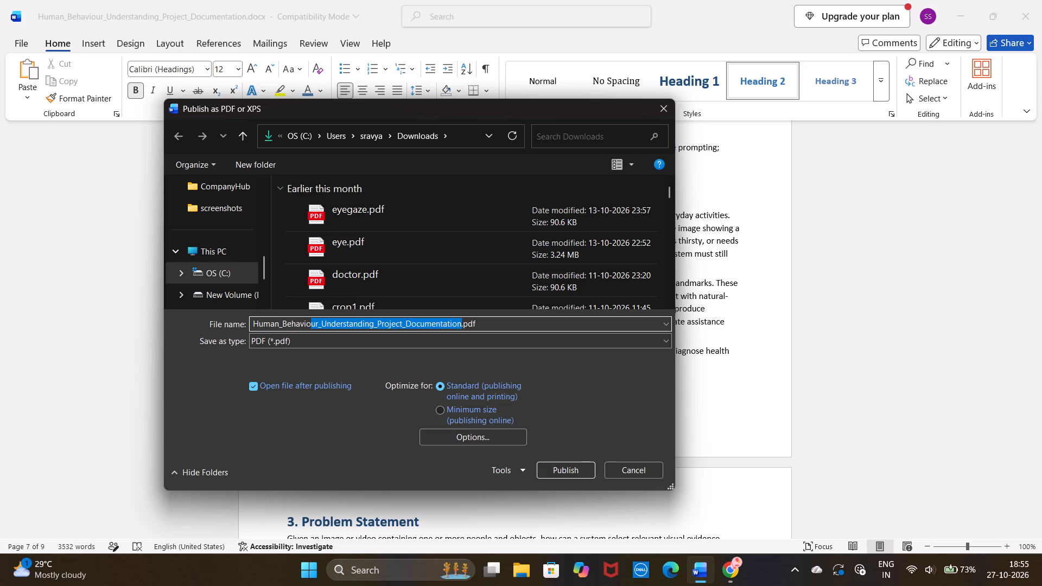
Shorten the PDF file name to Human_Behaviour.pdf and publish it in Downloads.
{"action": "left_click", "coordinate": [462, 324]}
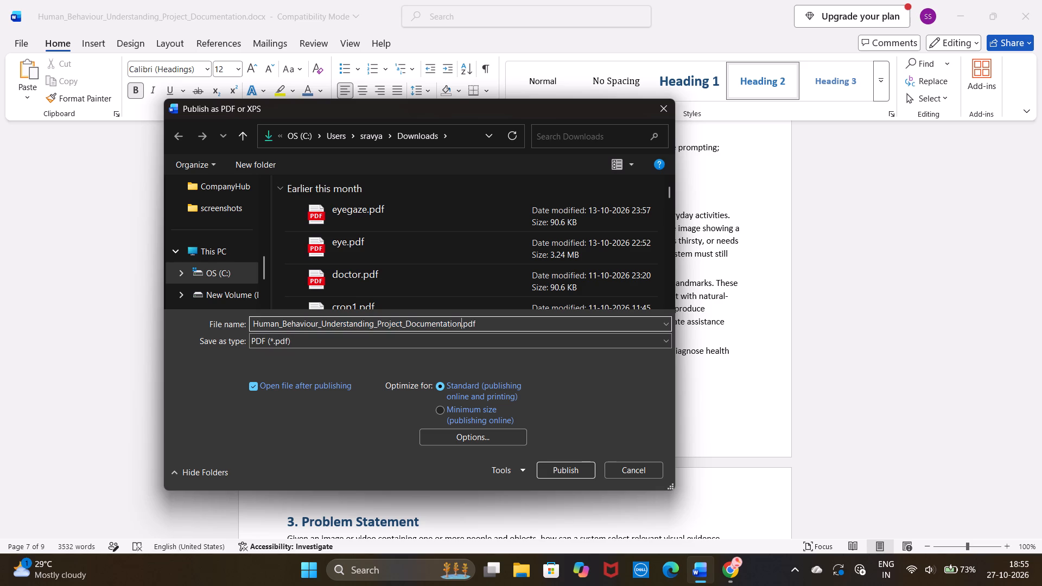
{"action": "key", "text": "BackSpace"}
{"action": "key", "text": "BackSpace"}
{"action": "key", "text": "BackSpace"}
{"action": "key", "text": "BackSpace"}
{"action": "key", "text": "BackSpace"}
{"action": "key", "text": "BackSpace"}
{"action": "key", "text": "BackSpace"}
{"action": "key", "text": "BackSpace"}
{"action": "key", "text": "BackSpace"}
{"action": "key", "text": "BackSpace"}
{"action": "key", "text": "BackSpace"}
{"action": "key", "text": "BackSpace"}
{"action": "key", "text": "BackSpace"}
{"action": "key", "text": "BackSpace"}
{"action": "key", "text": "BackSpace"}
{"action": "key", "text": "BackSpace"}
{"action": "key", "text": "BackSpace"}
{"action": "key", "text": "BackSpace"}
{"action": "key", "text": "BackSpace"}
{"action": "key", "text": "BackSpace"}
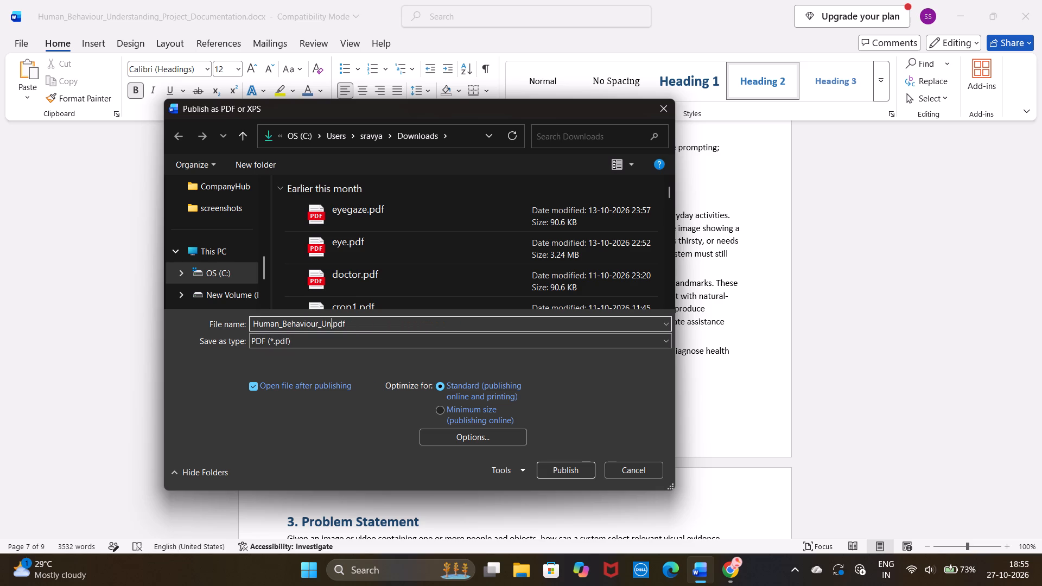